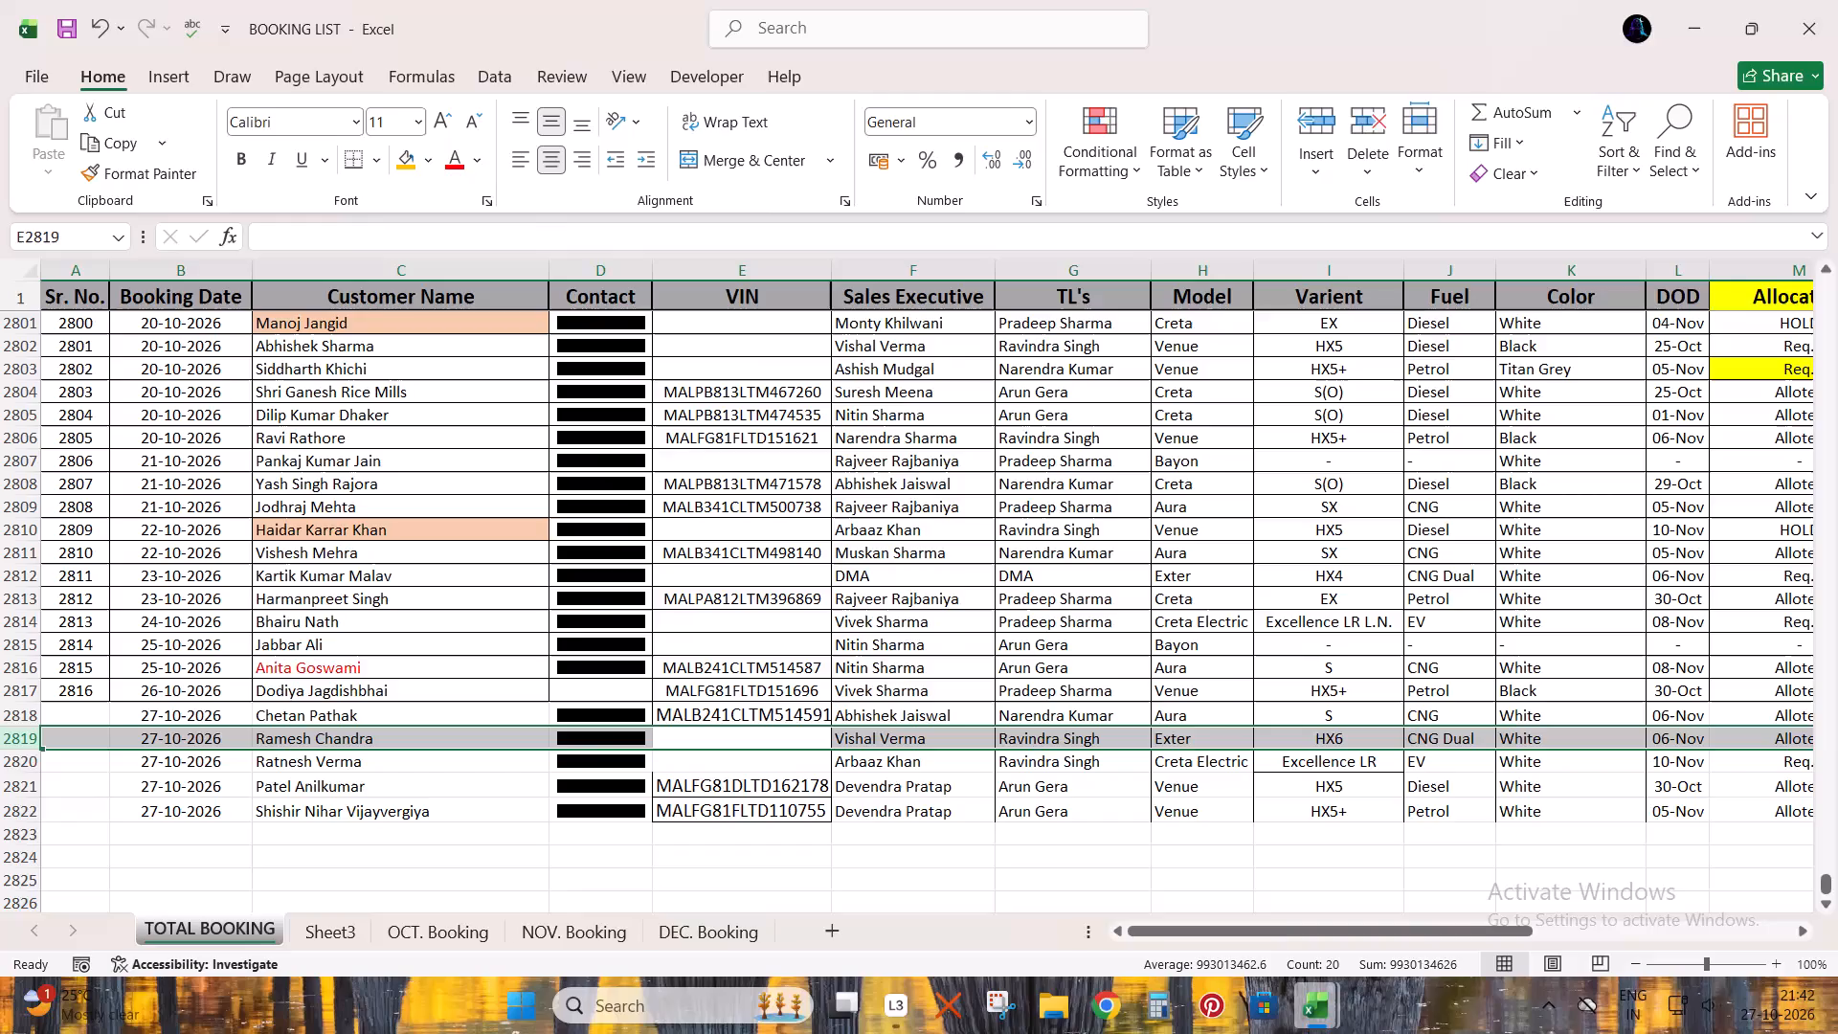
Check the Deal amount of the Exter HX6 CNG Dual booking in row 2819 of the booking list.
key("ctrl+Right")
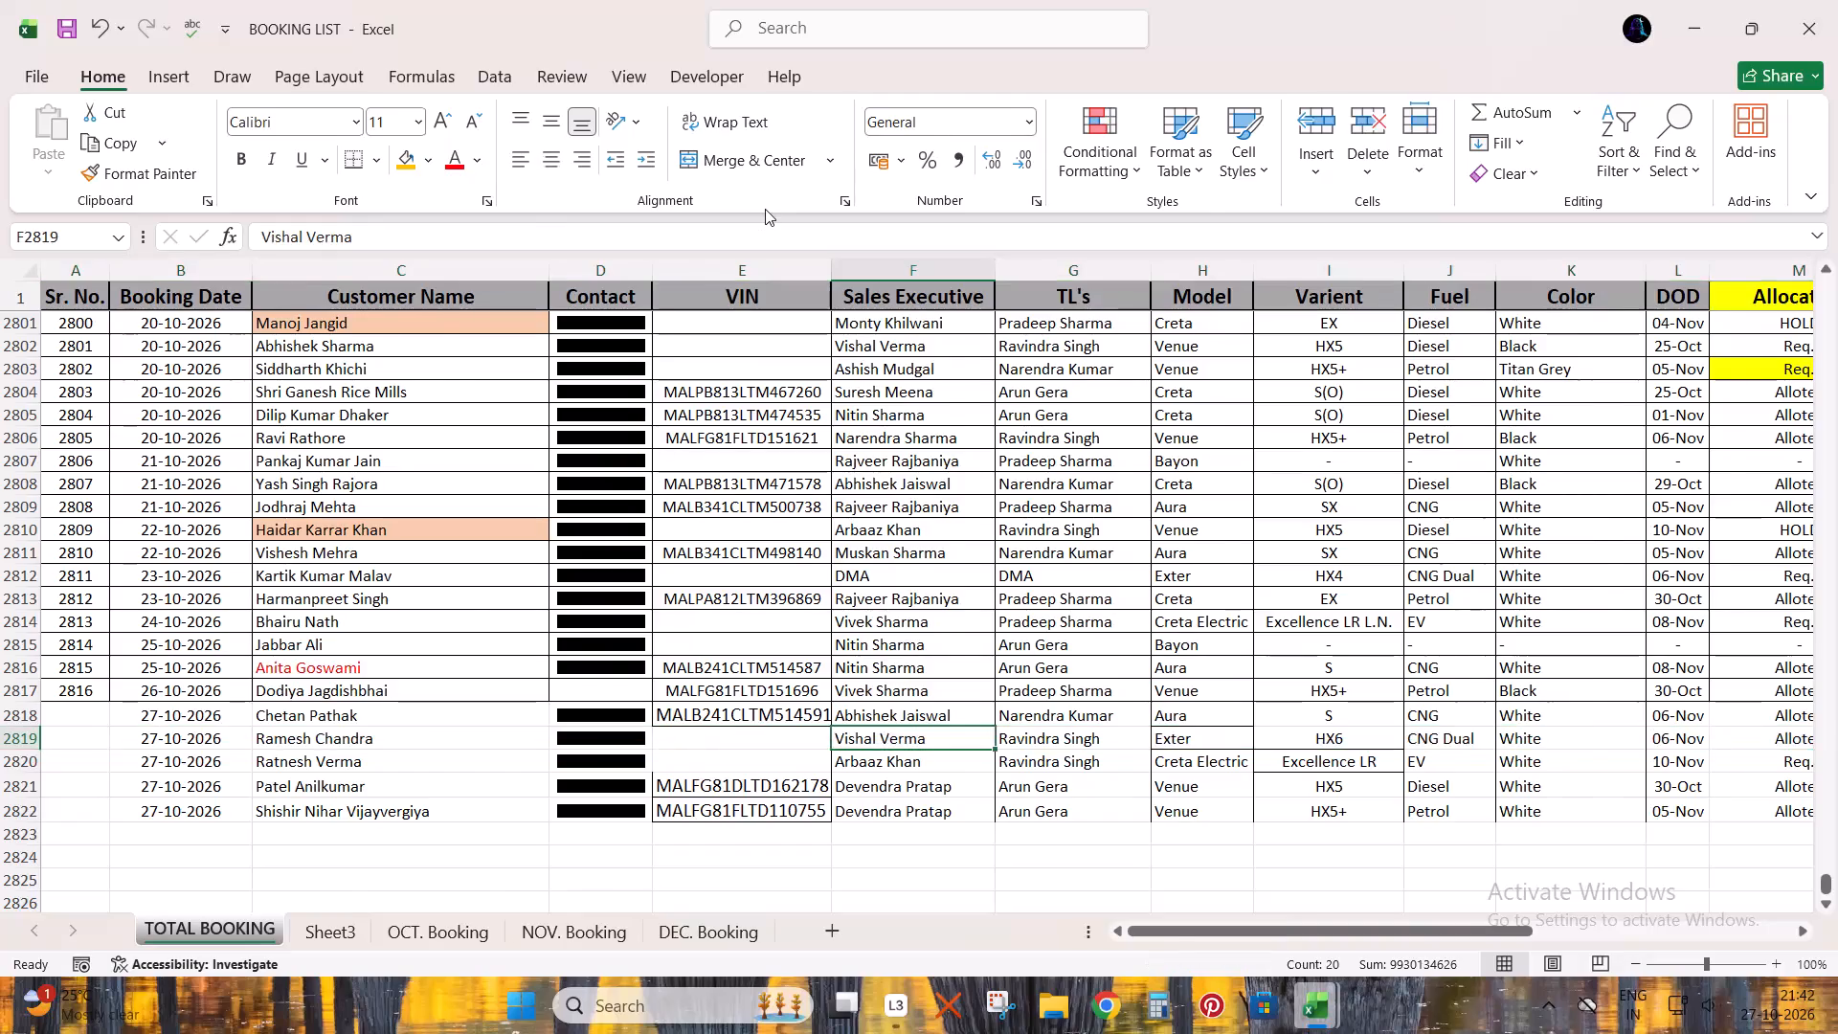
key("ctrl+Right")
key("ctrl+Right")
key("Right")
key("Right")
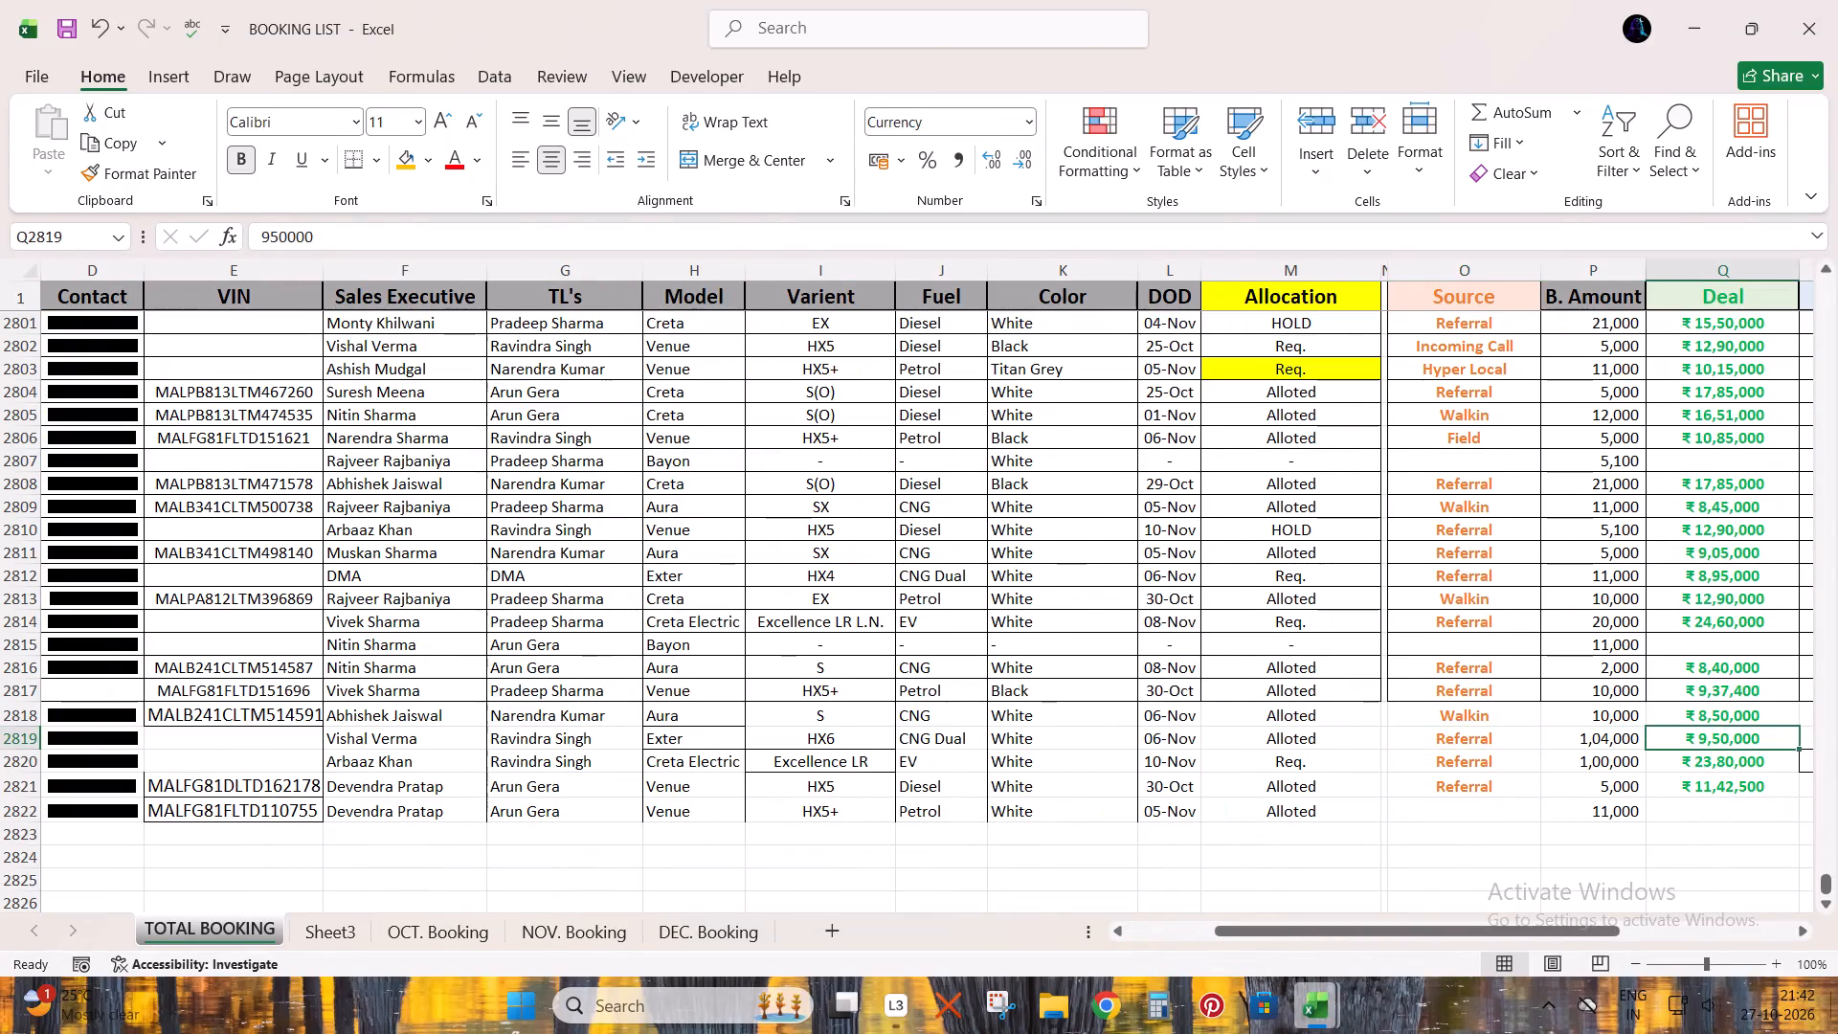
Open the Harmeet Hyundai July 2026 price list and highlight the regular EXTER 1.2MT Kappa HX 6 DualCNG row.
left_click(1837, 1033)
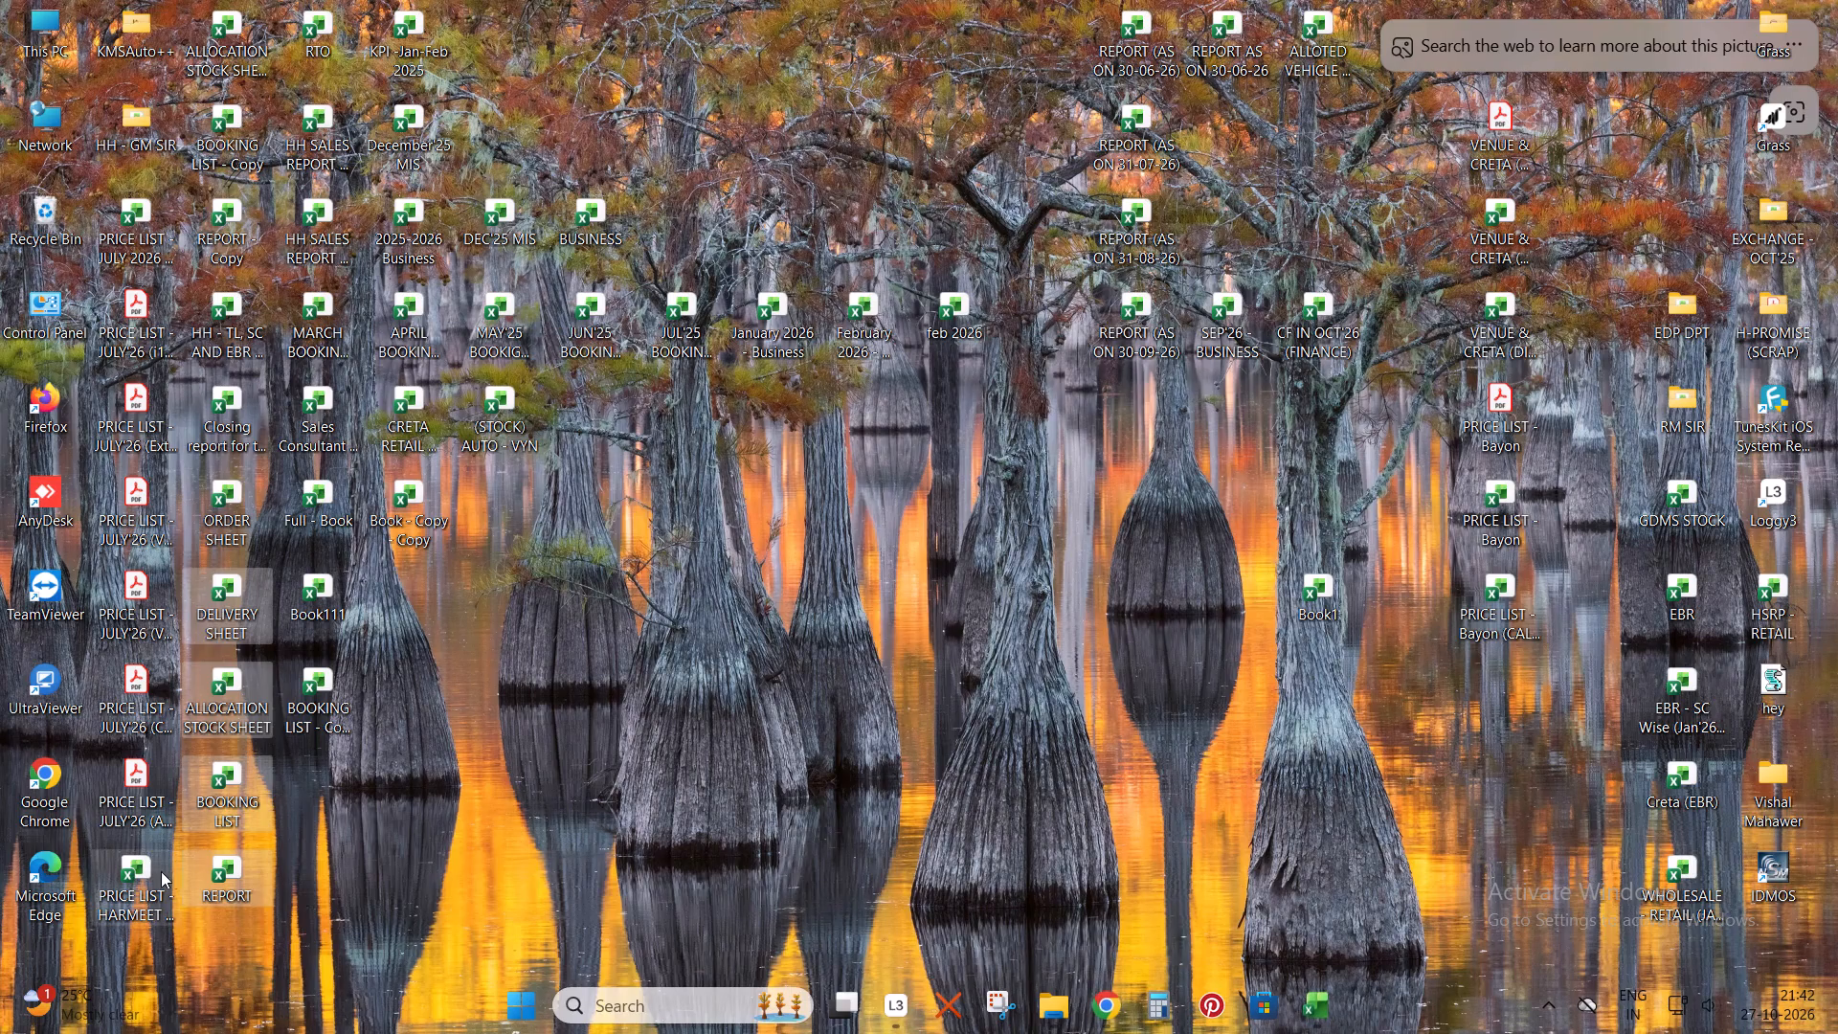
double_click(151, 868)
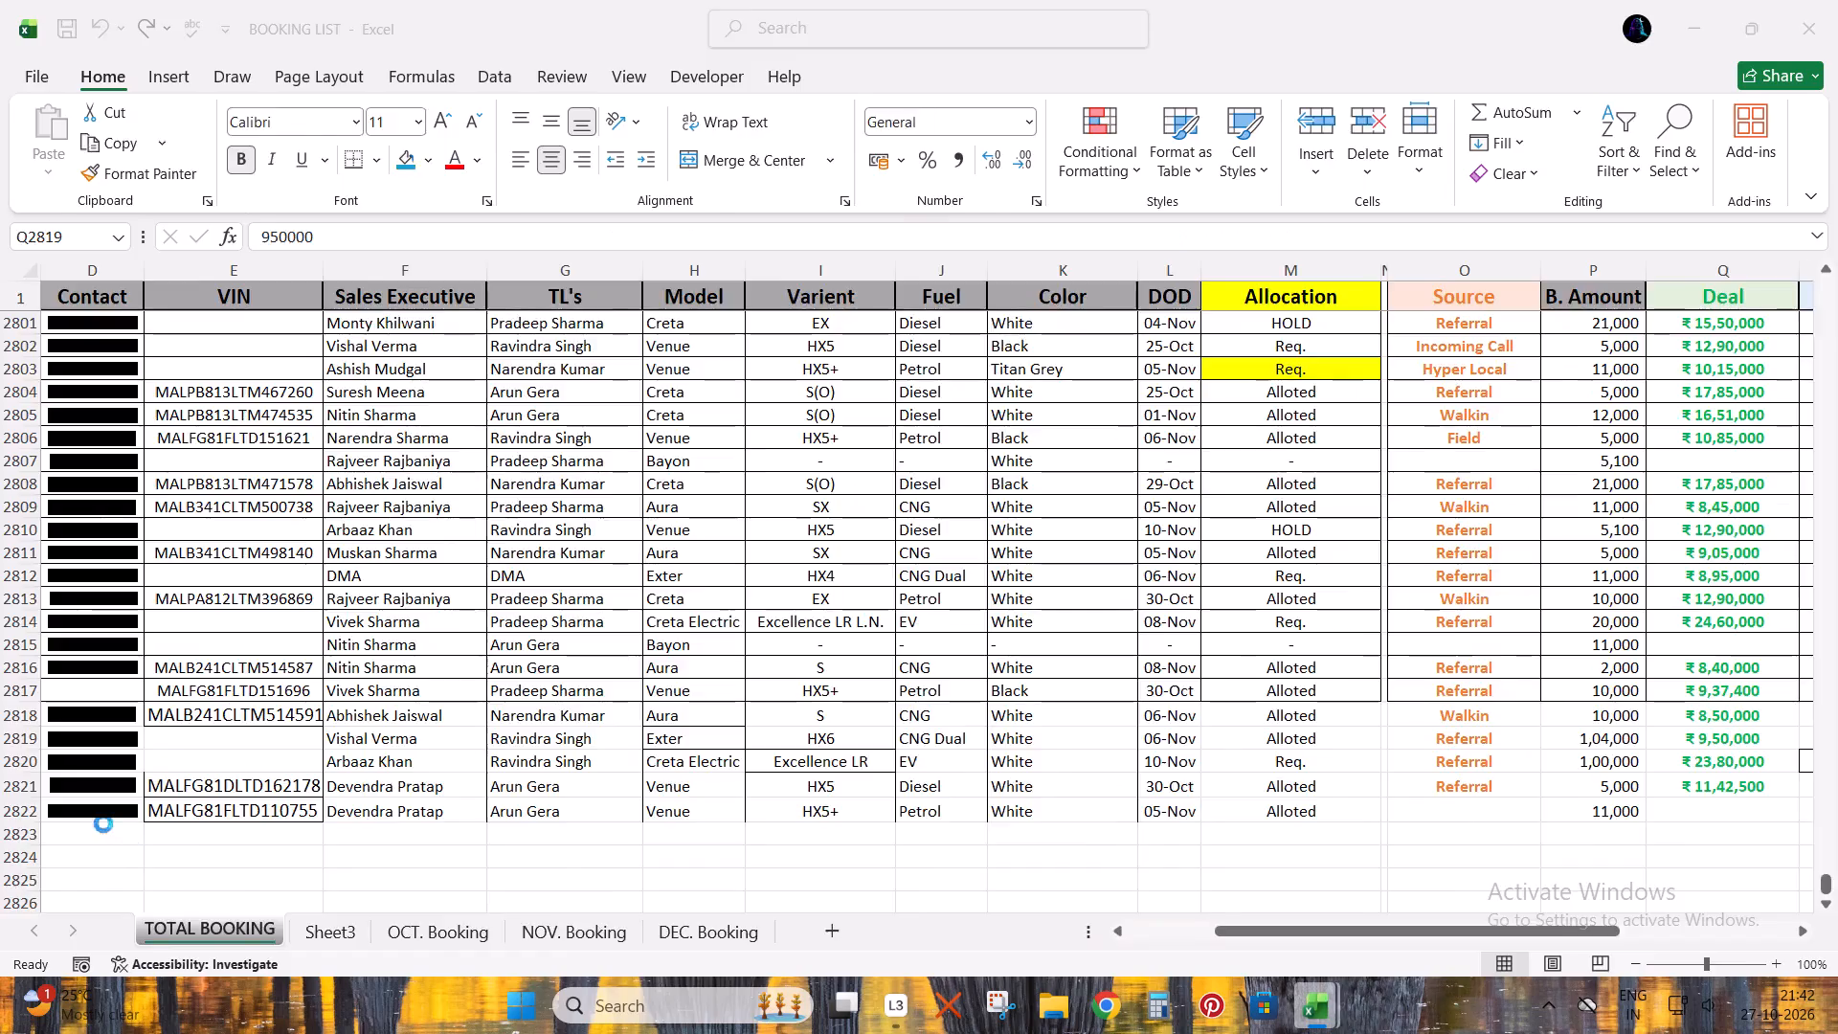
scroll(440, 671, "down", 6)
scroll(439, 671, "up", 1)
scroll(439, 671, "down", 5)
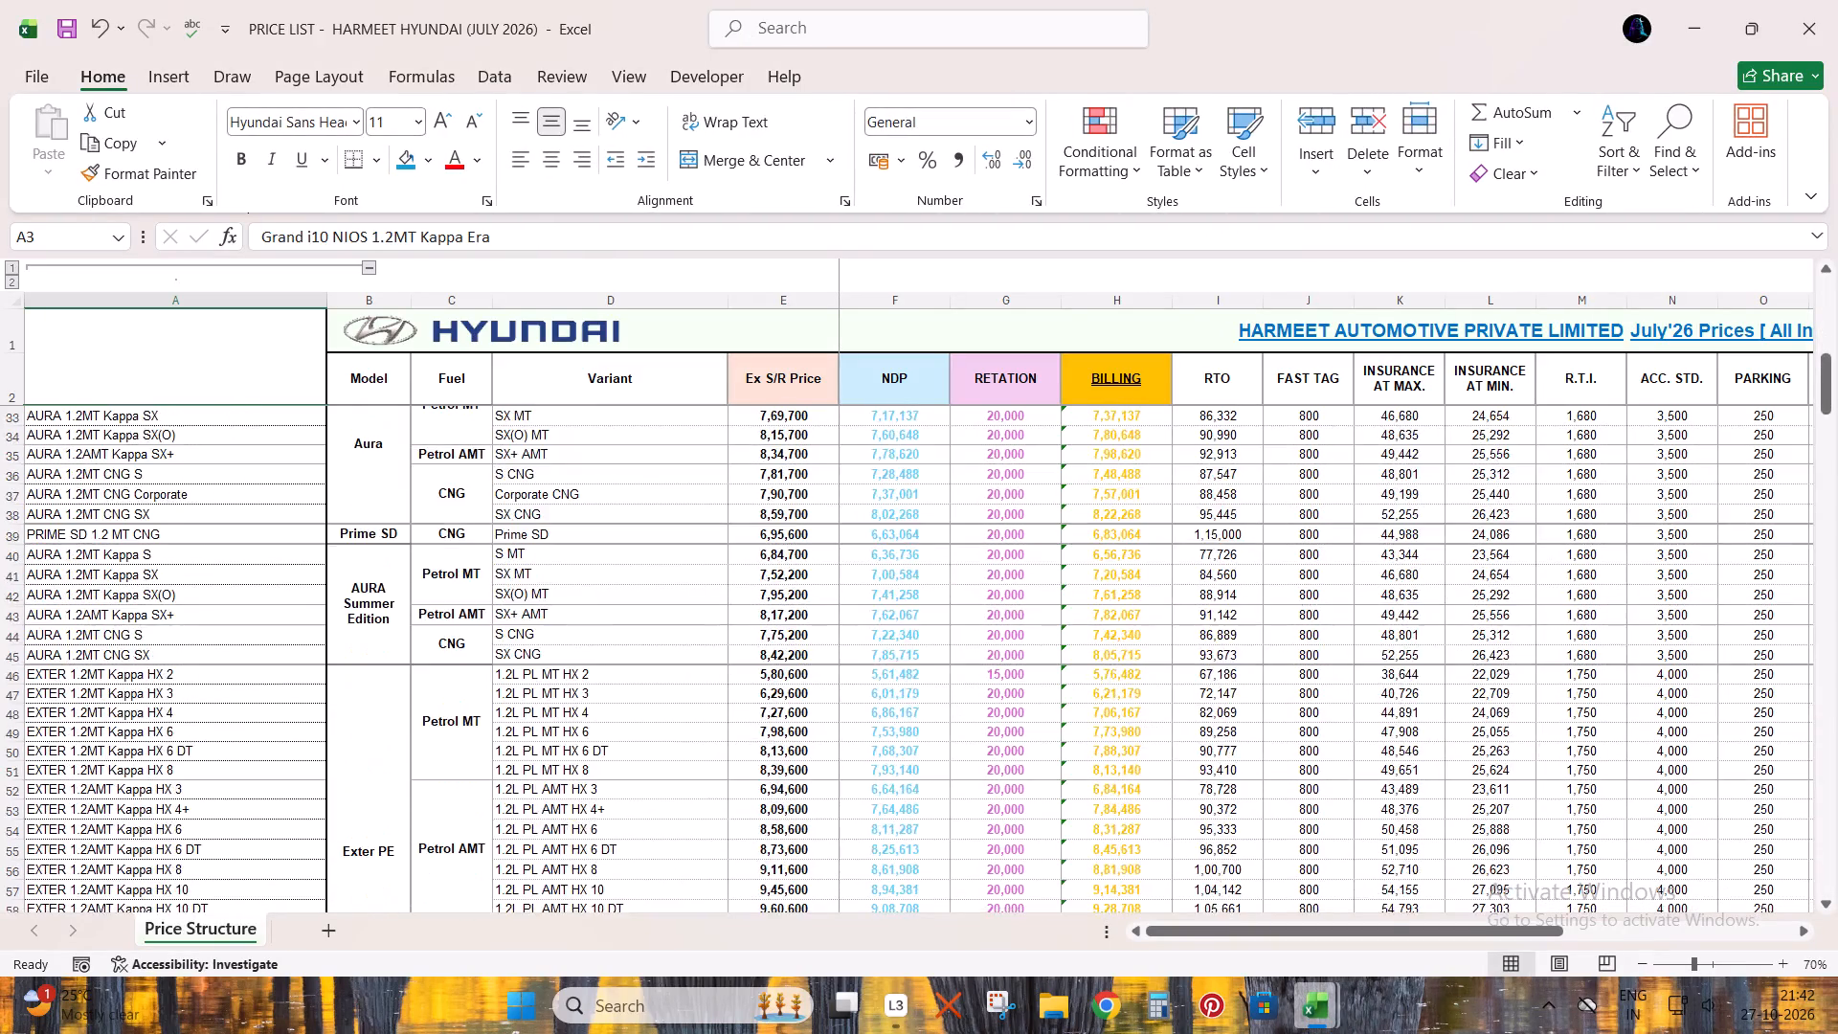
scroll(439, 671, "down", 4)
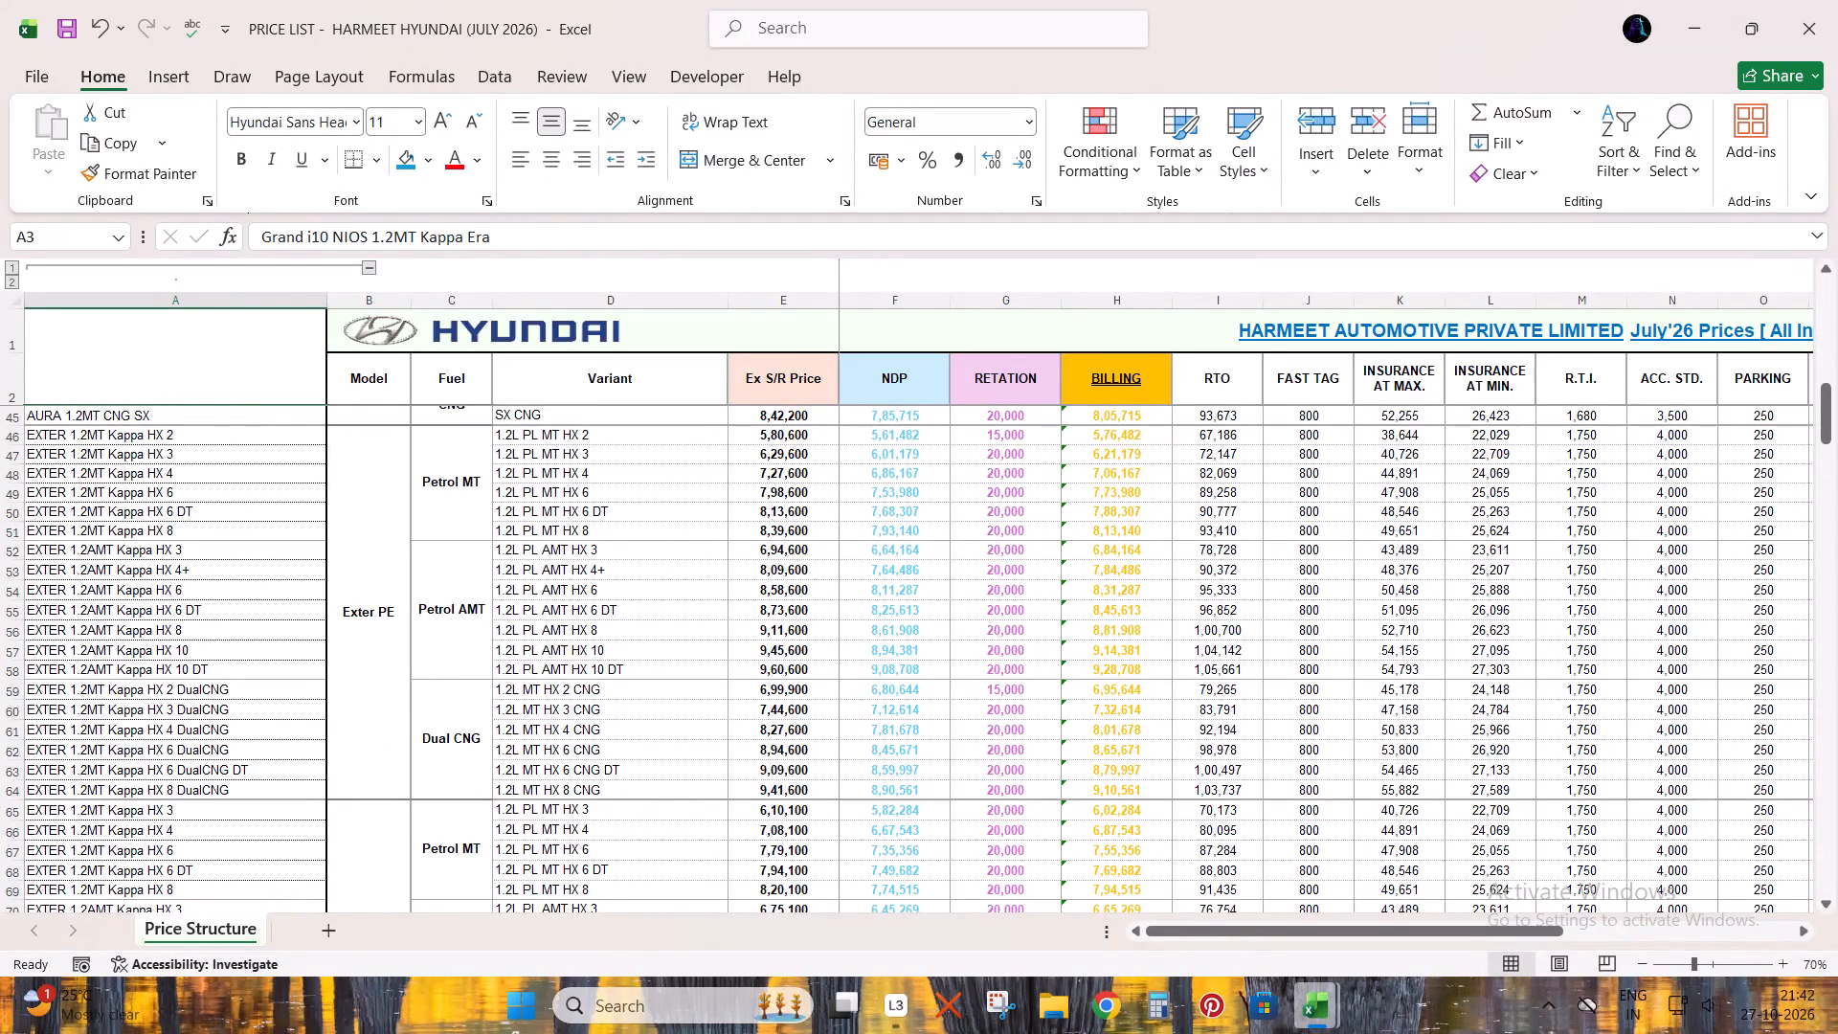
left_click(192, 751)
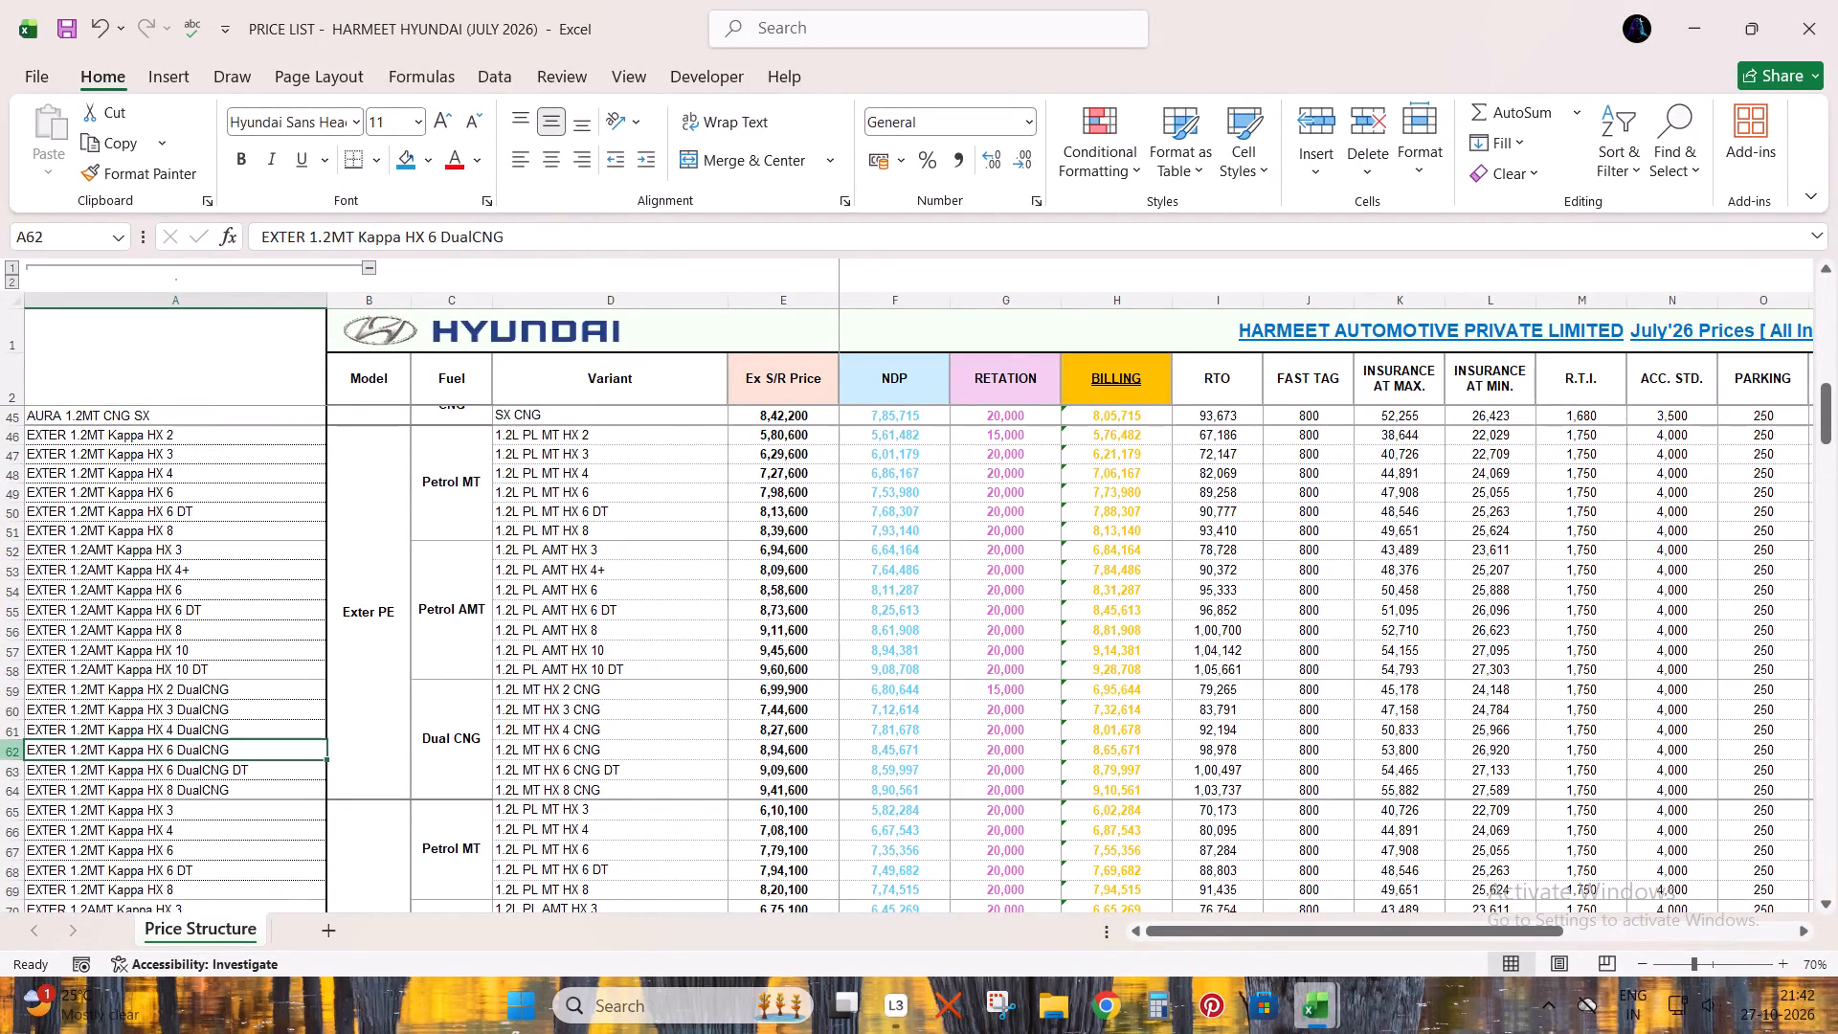
left_click(10, 750)
Highlight the Summer Edition HX 6 DualCNG row, compare both on-road deal prices with the booking, and close the price list.
scroll(407, 699, "down", 4)
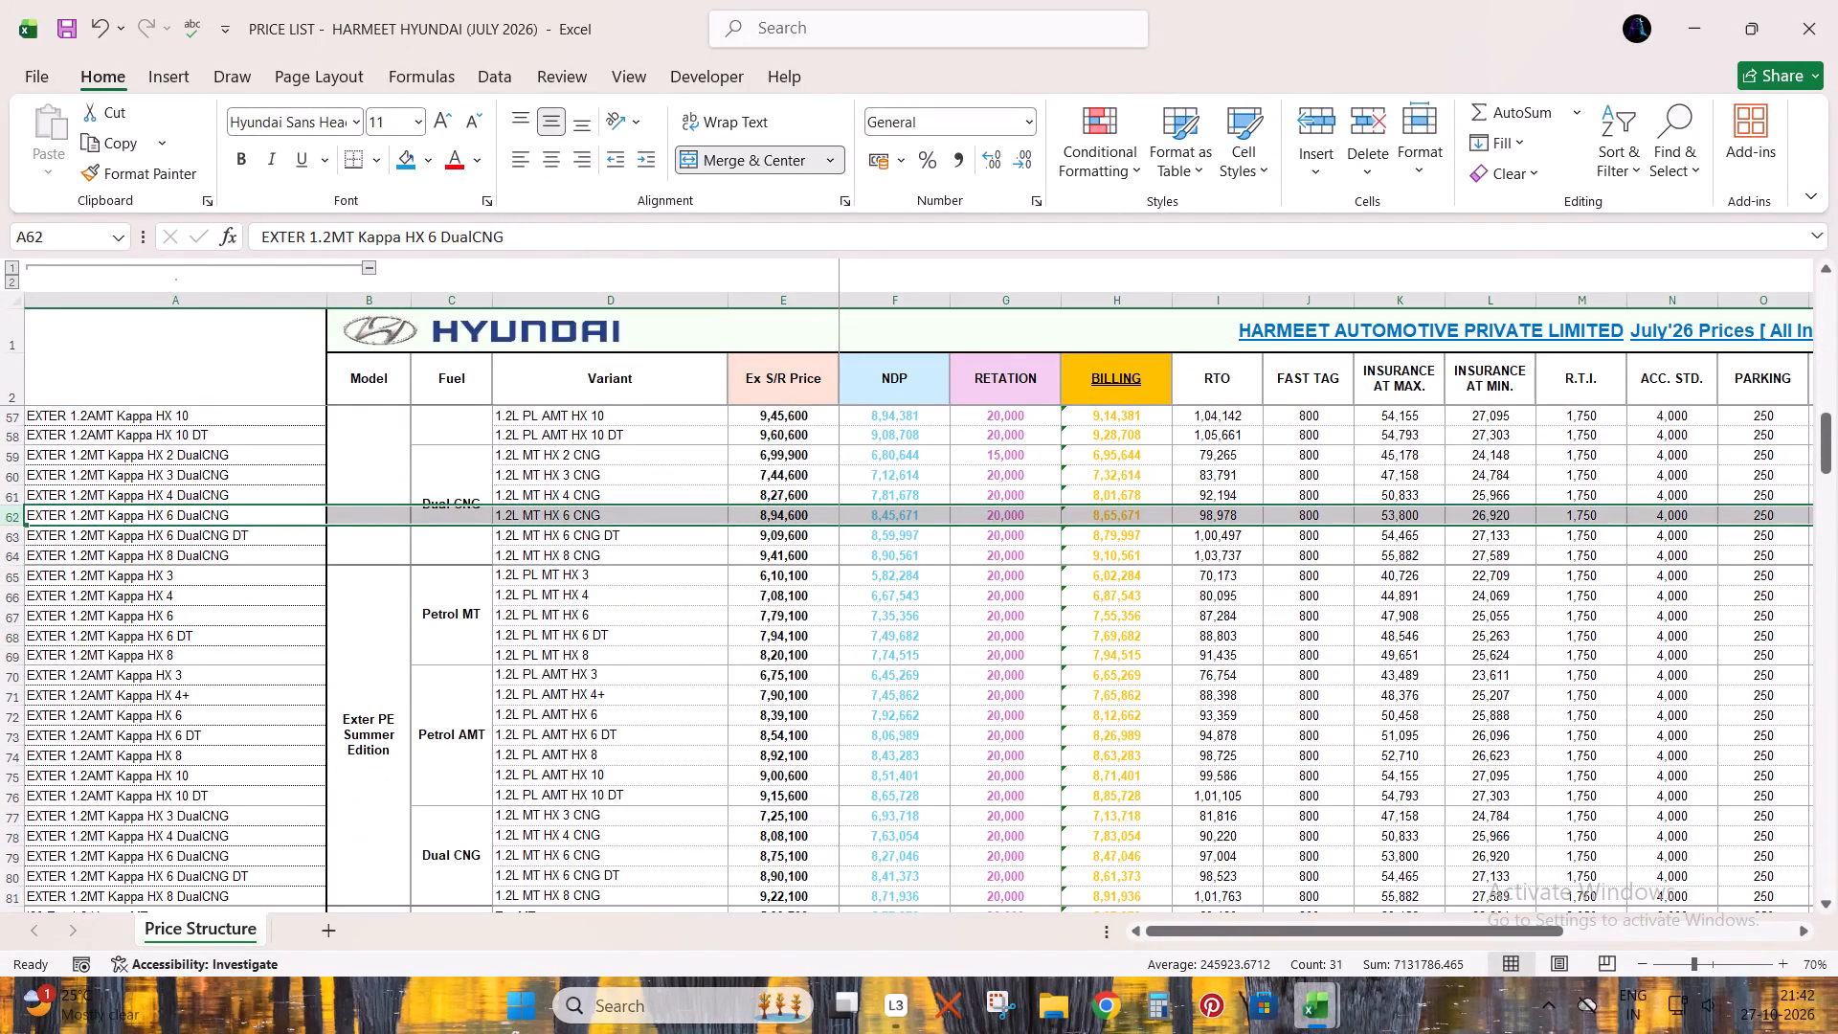
scroll(300, 737, "down", 1)
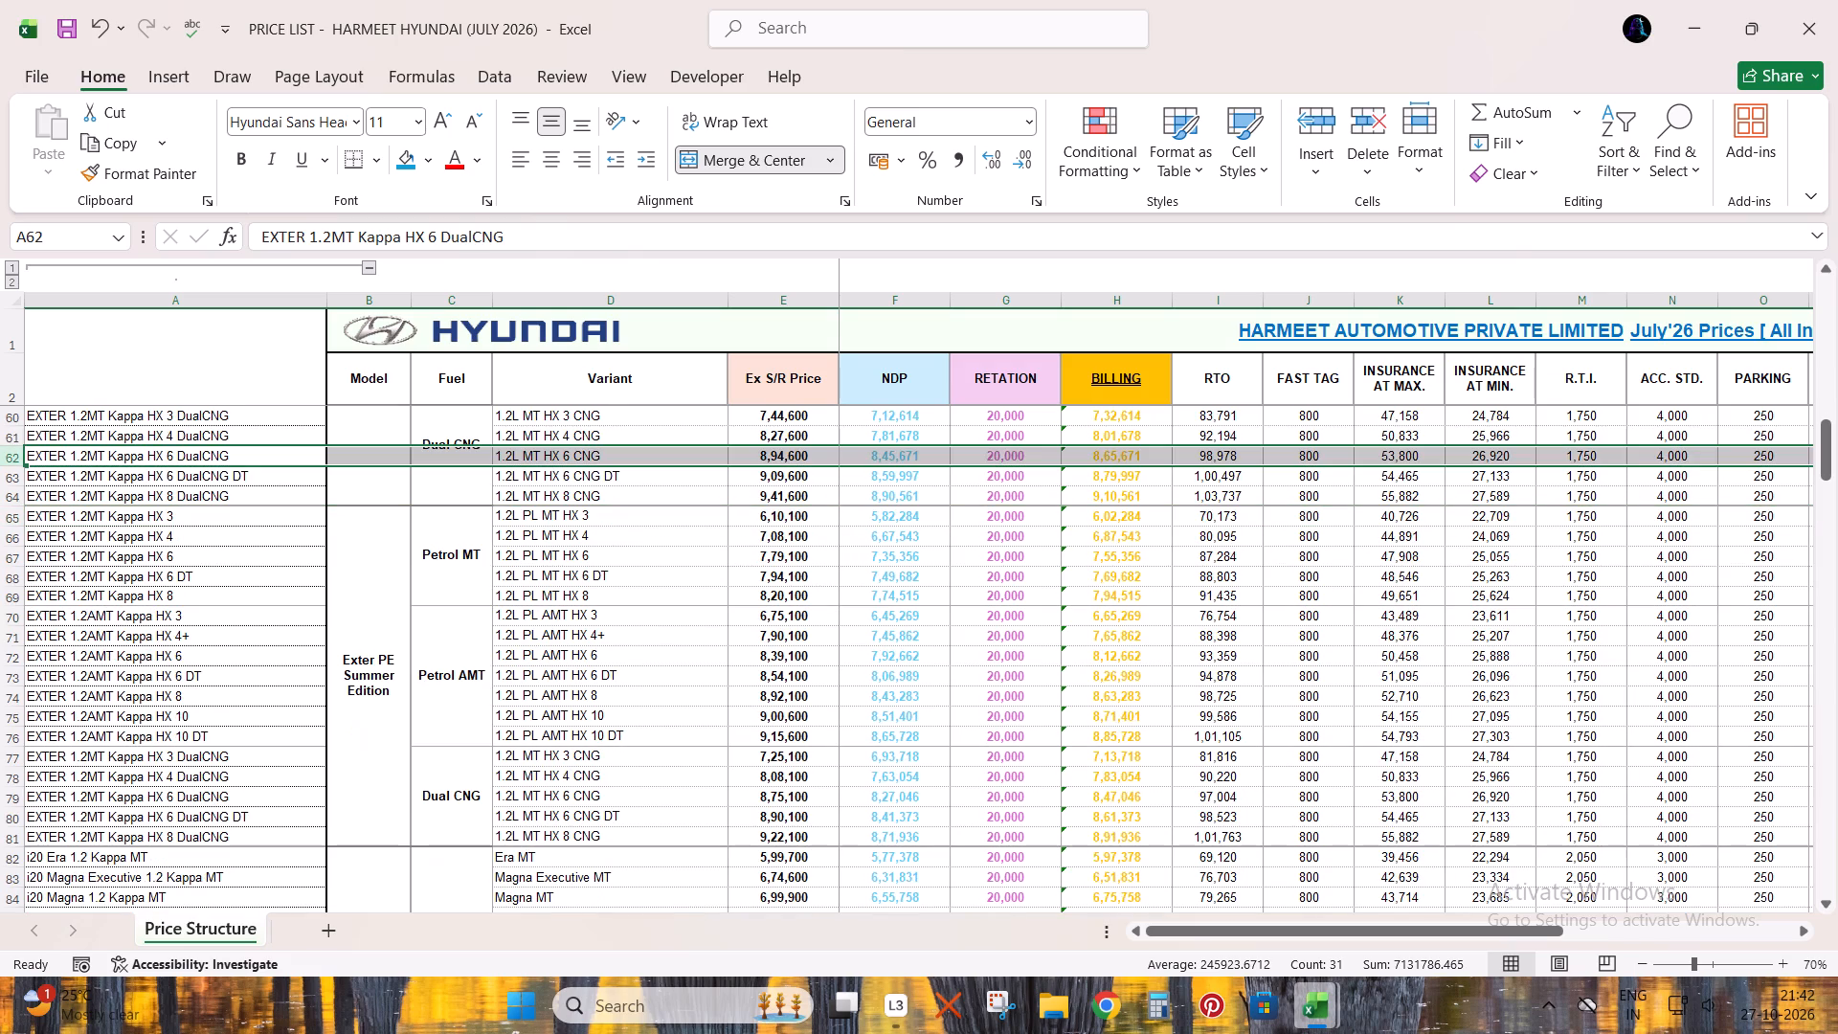
left_click(11, 795, "ctrl")
left_click_drag(1462, 927, 1759, 927)
key("alt+Tab")
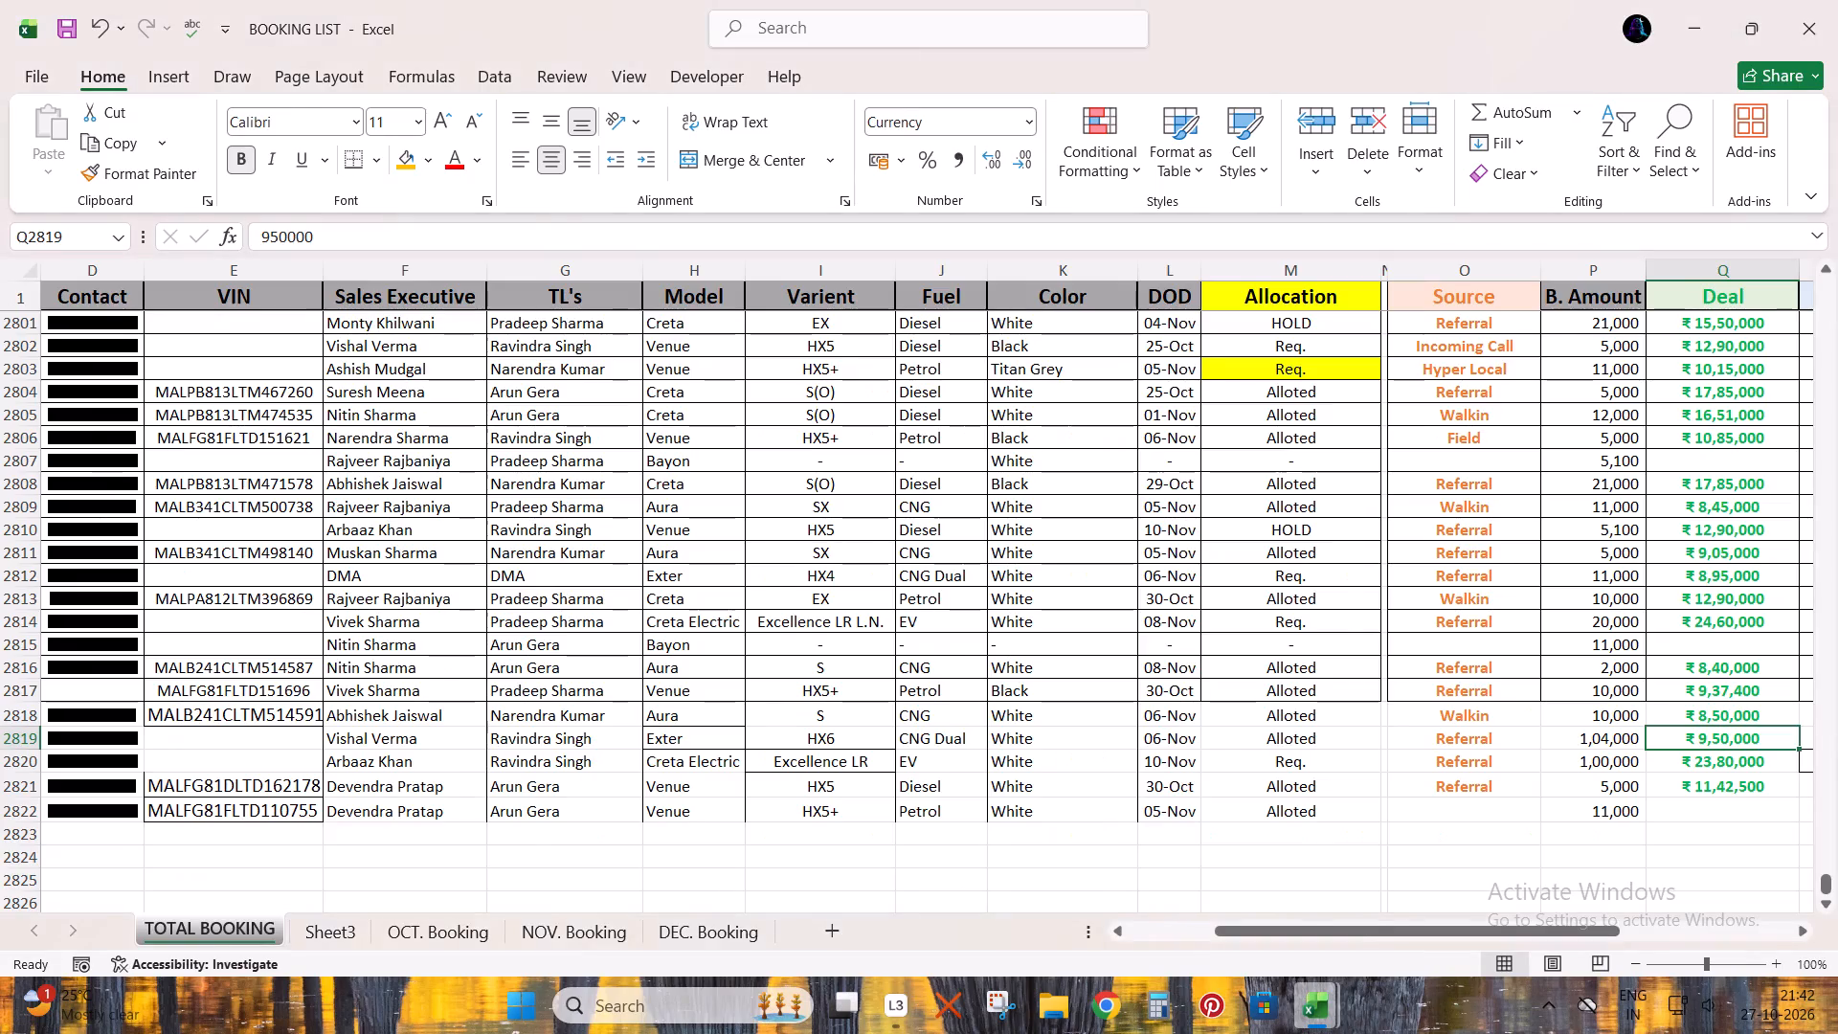
key("alt+Tab")
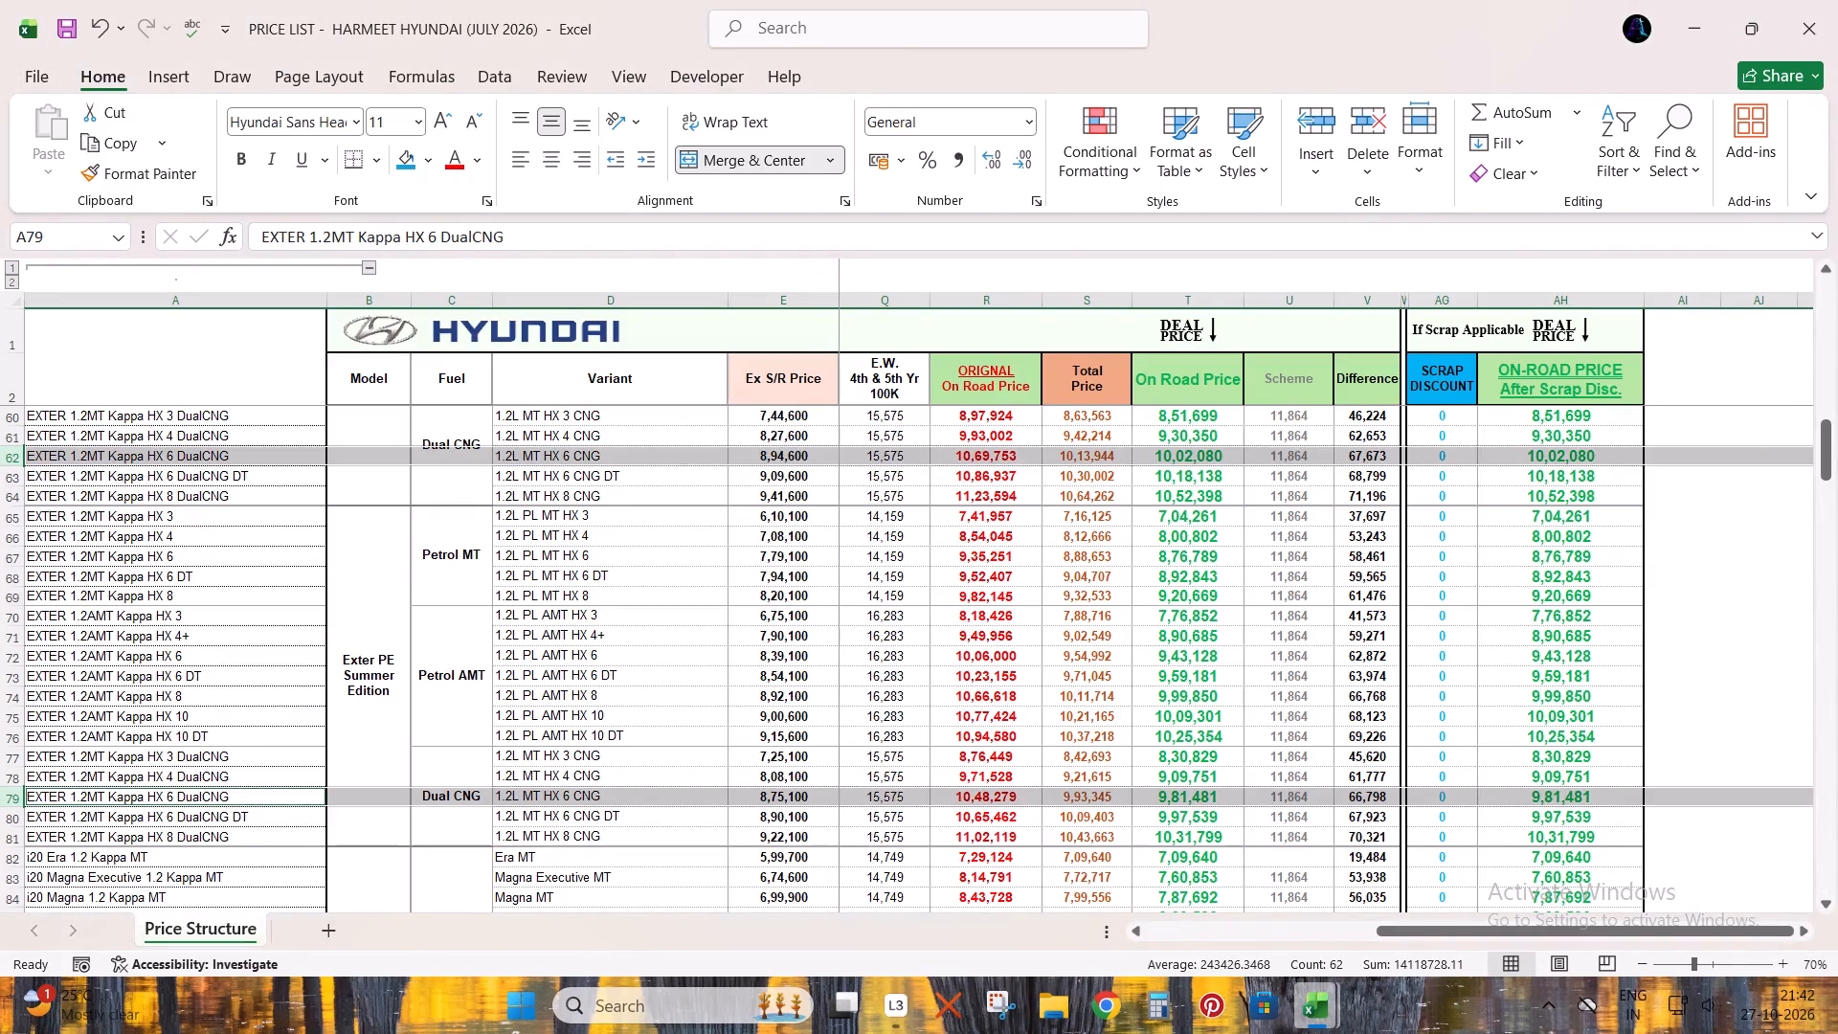
scroll(1329, 746, "up", 1)
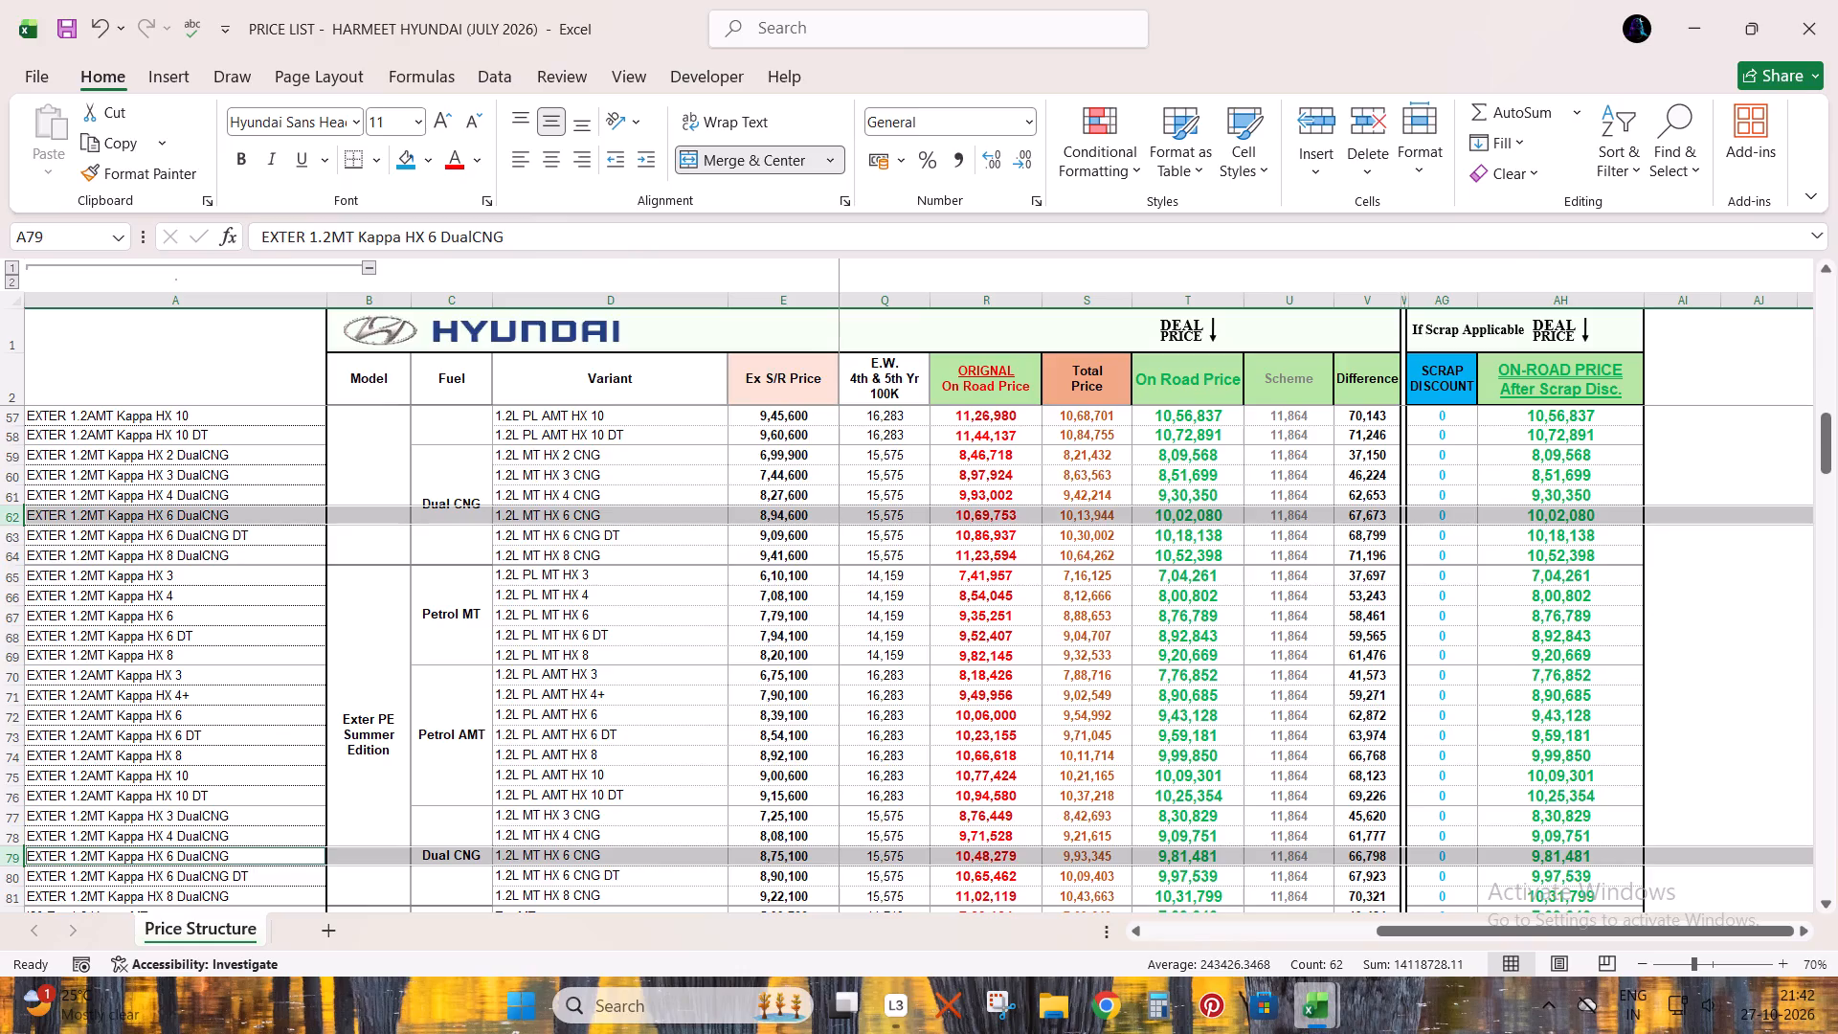
left_click(1837, 0)
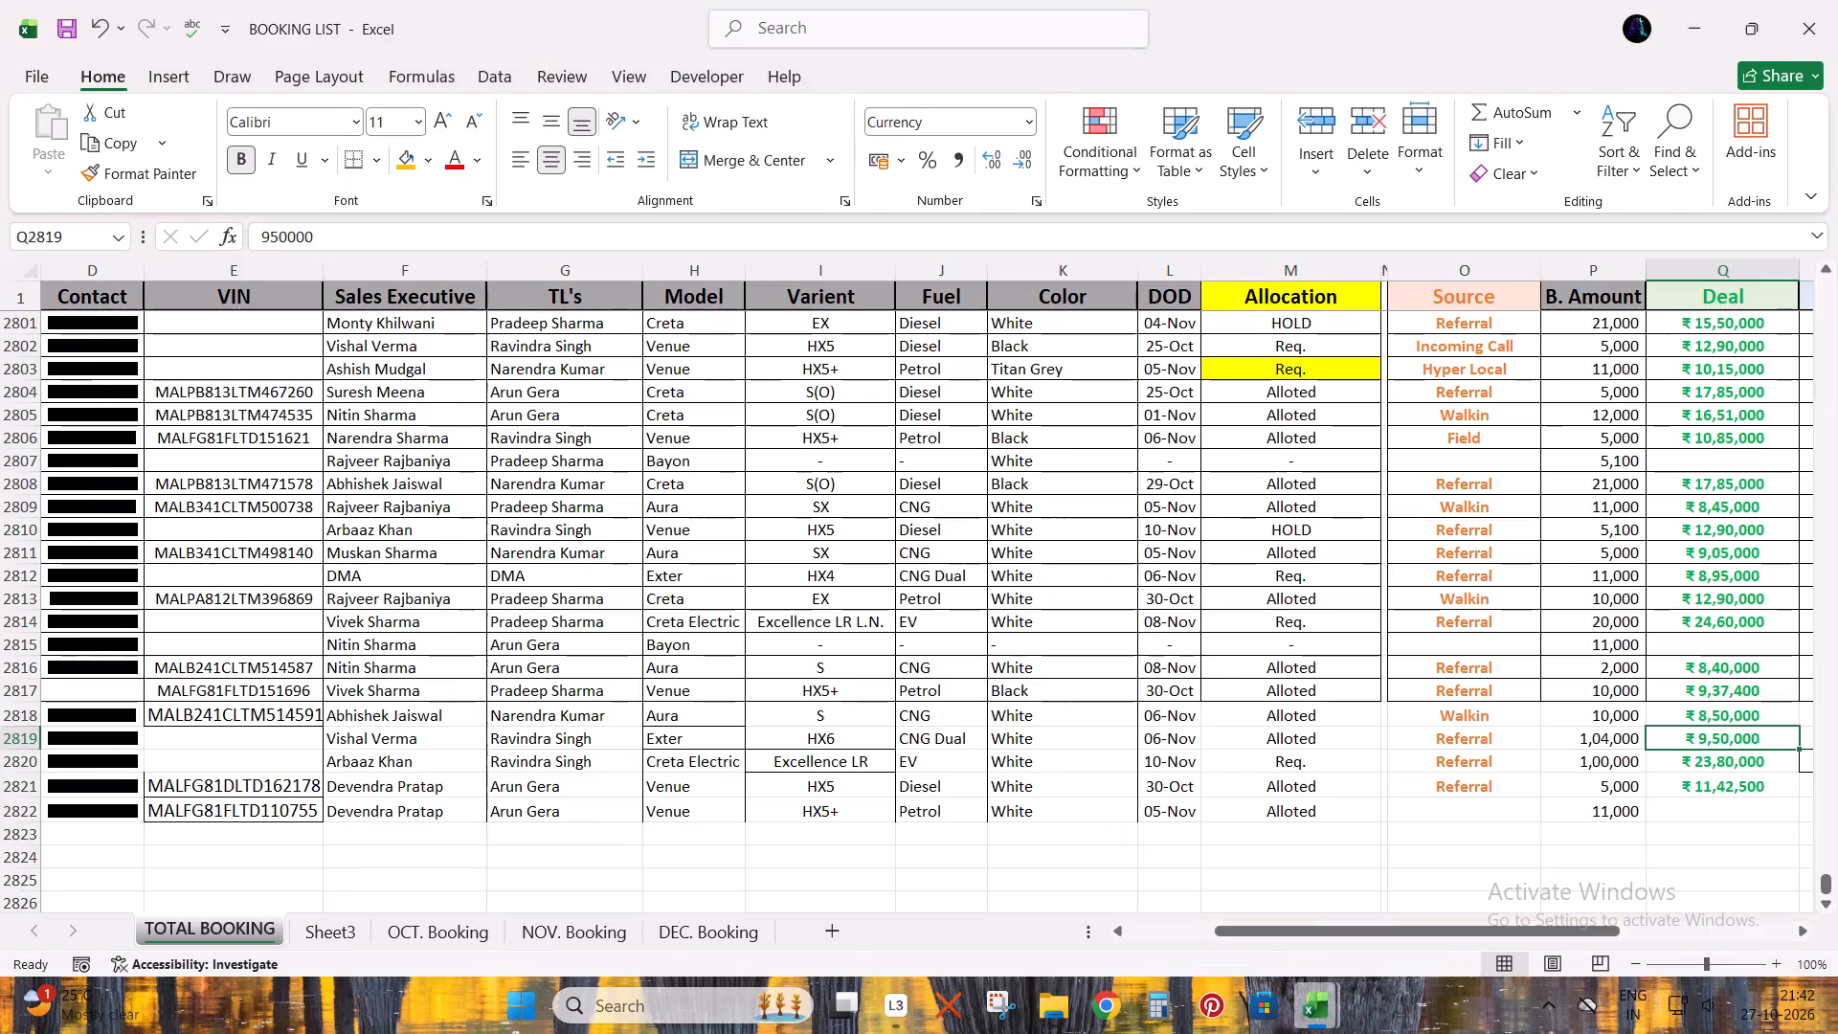
Return to the customer name in booking row 2819 and find the EXTER section in the allocation stock sheet.
key("ctrl+Left")
key("ctrl+Left")
key("ctrl+Left")
key("ctrl+Left")
key("ctrl+Left")
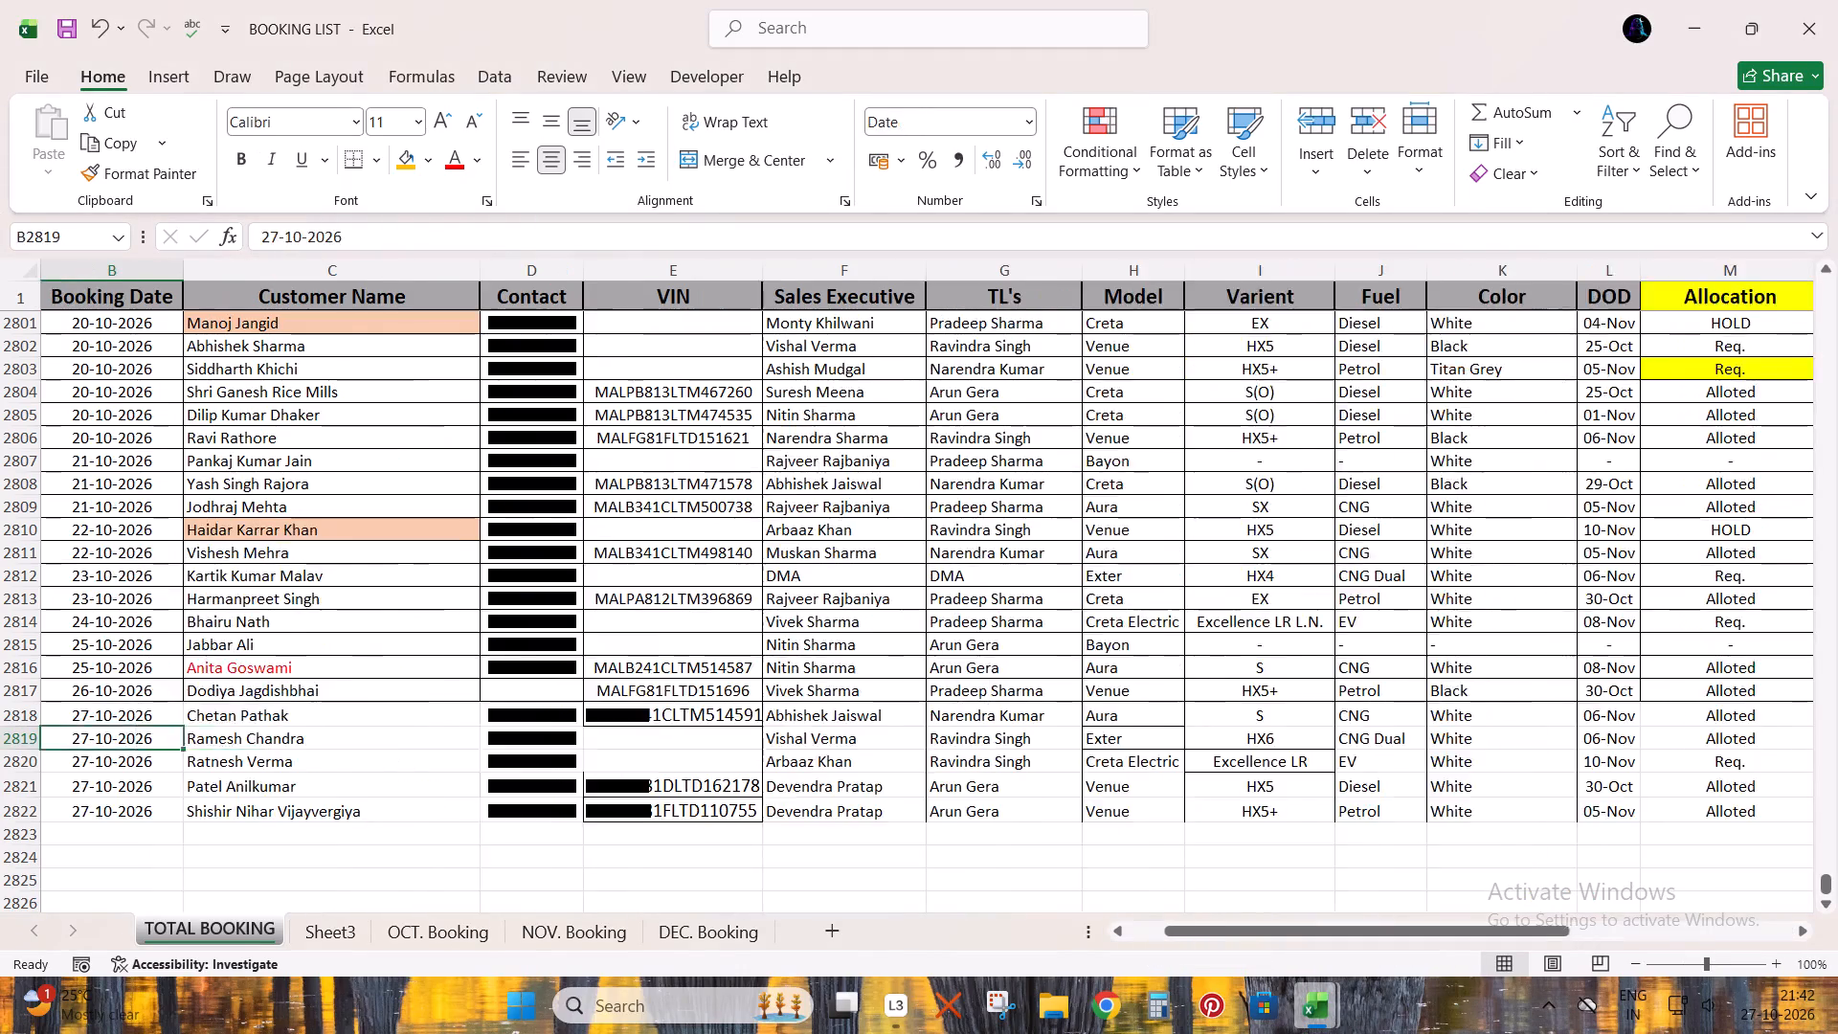
key("ctrl+Left")
key("Right")
key("Right")
key("alt+Tab")
key("alt+Tab")
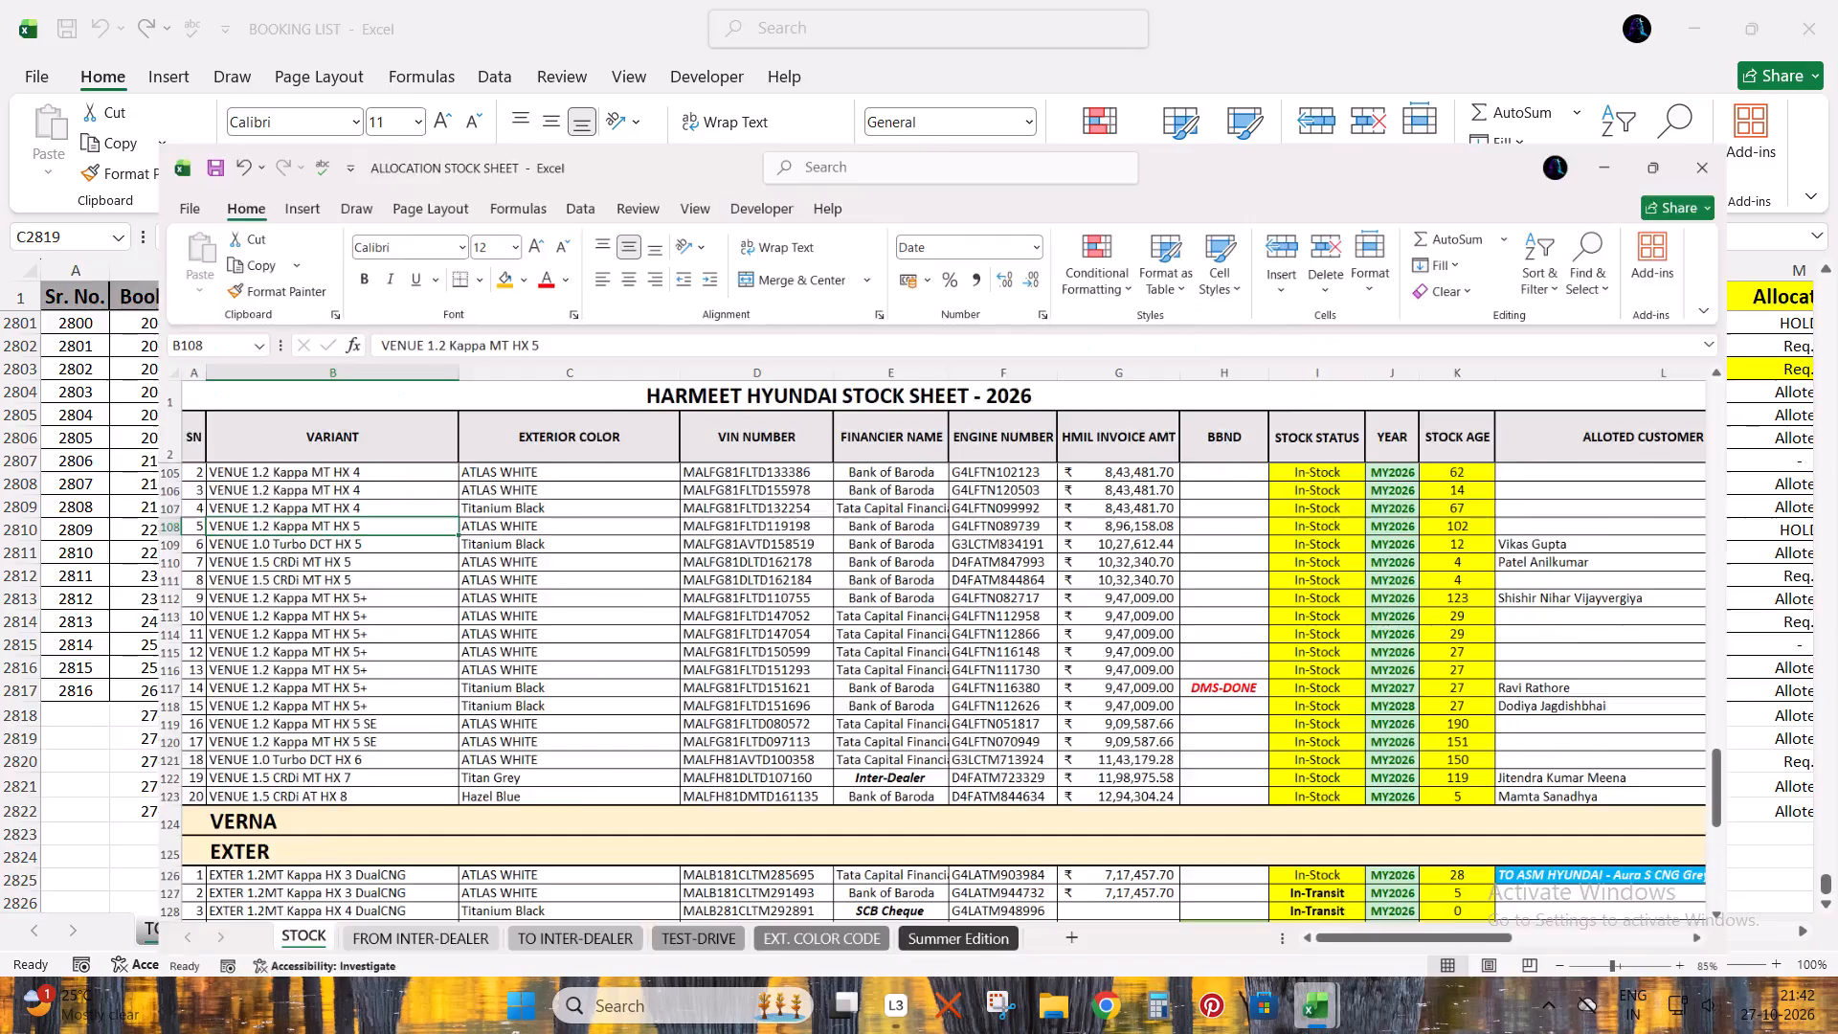
scroll(447, 743, "down", 7)
scroll(213, 537, "up", 1)
Compare booking row 2819 with the Atlas White EXTER HX 6 DualCNG stock in rows 129 to 133.
key("alt+Tab")
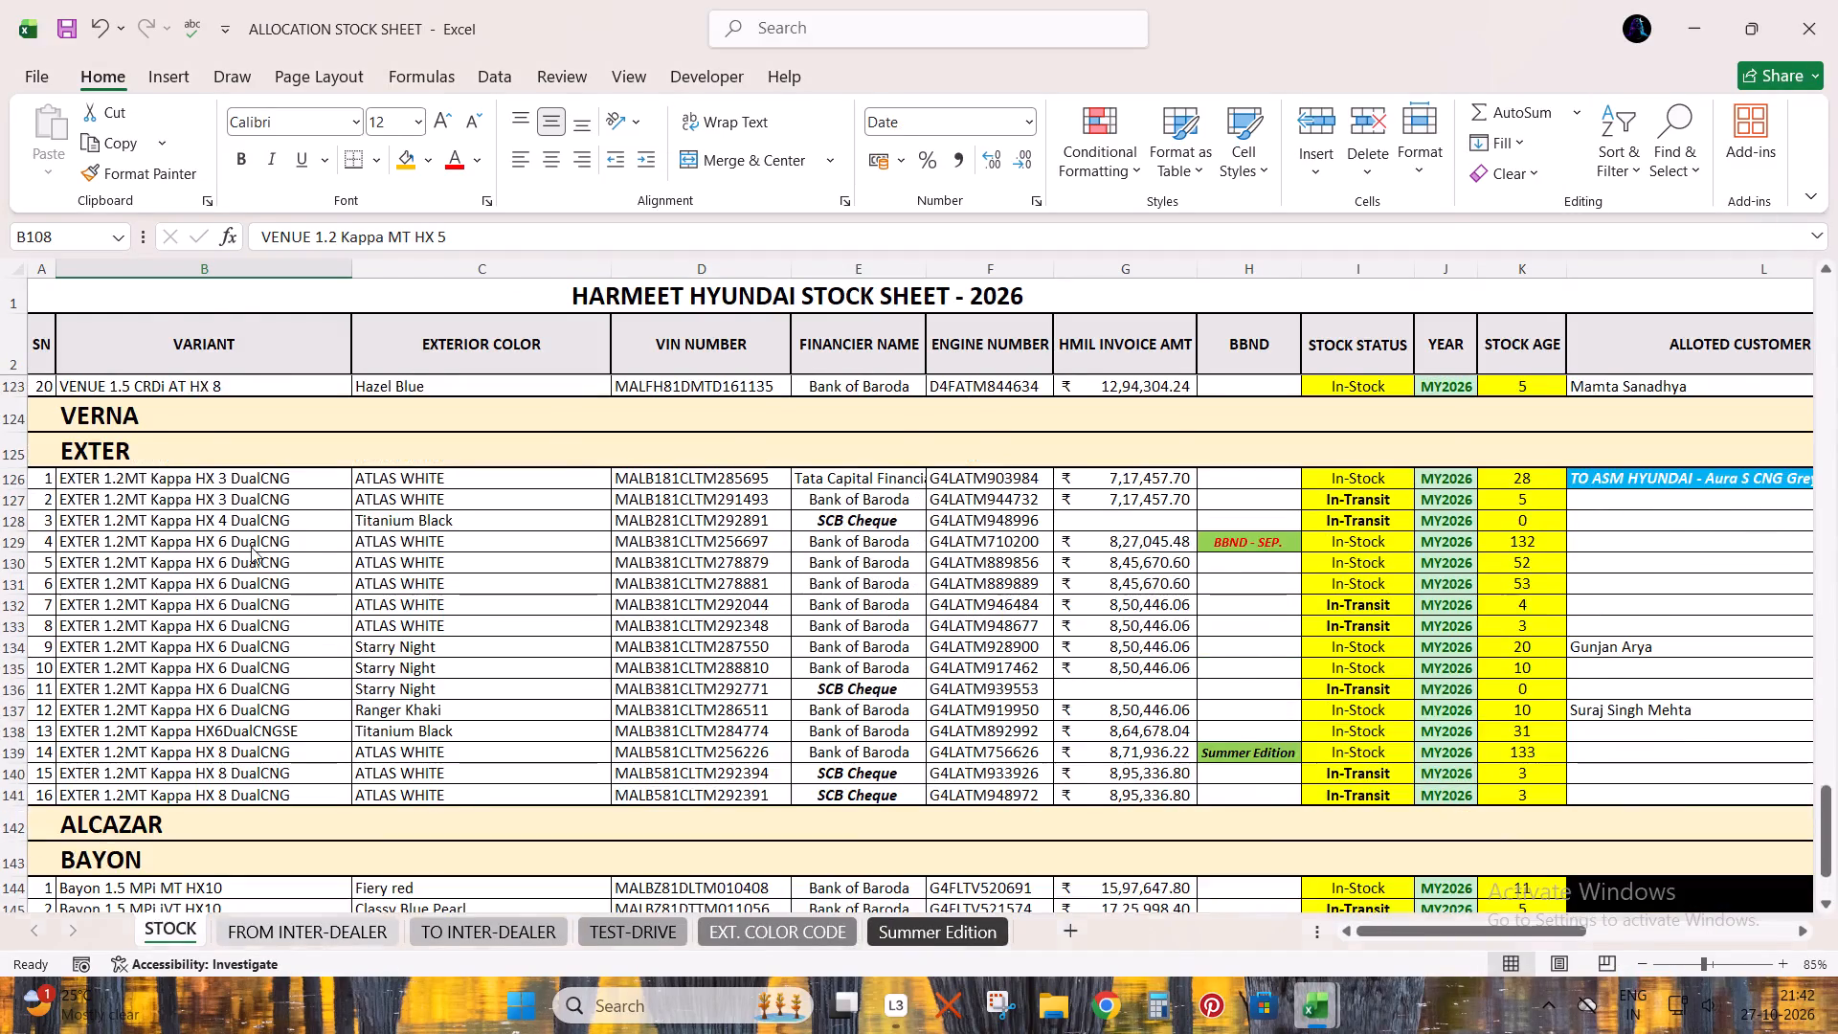
key("shift+space")
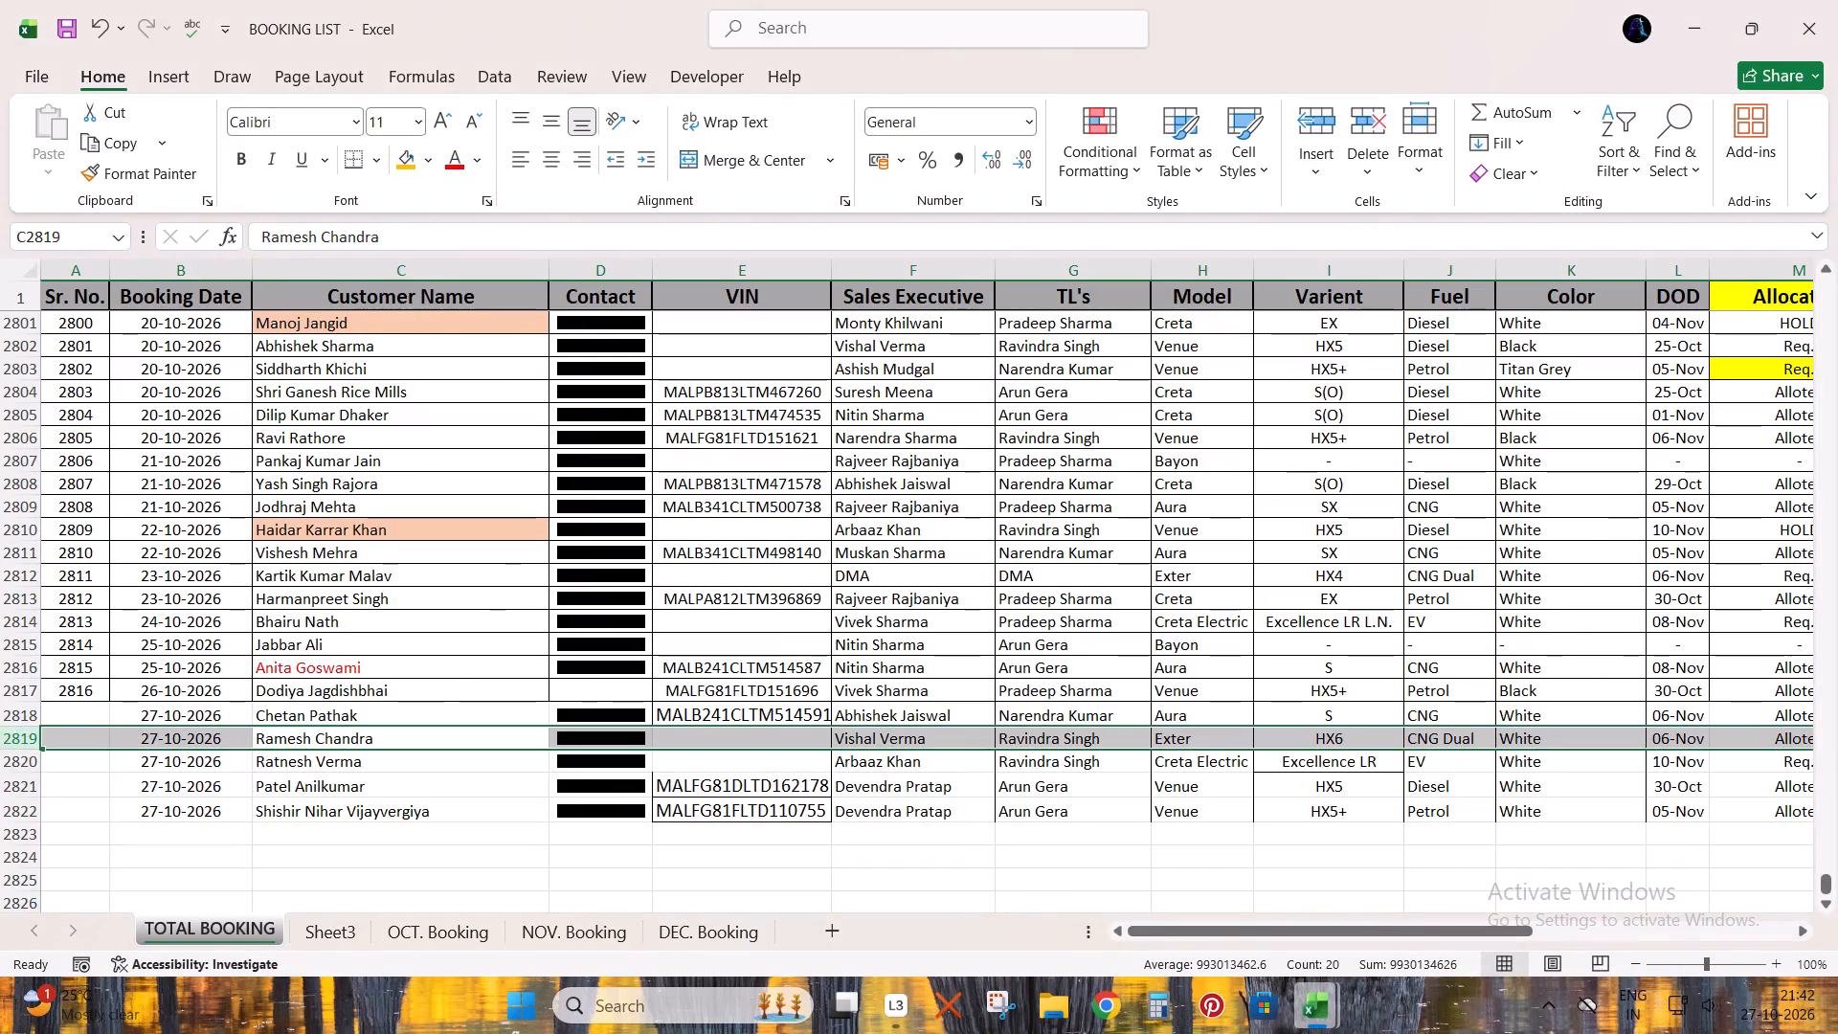
key("alt+Tab")
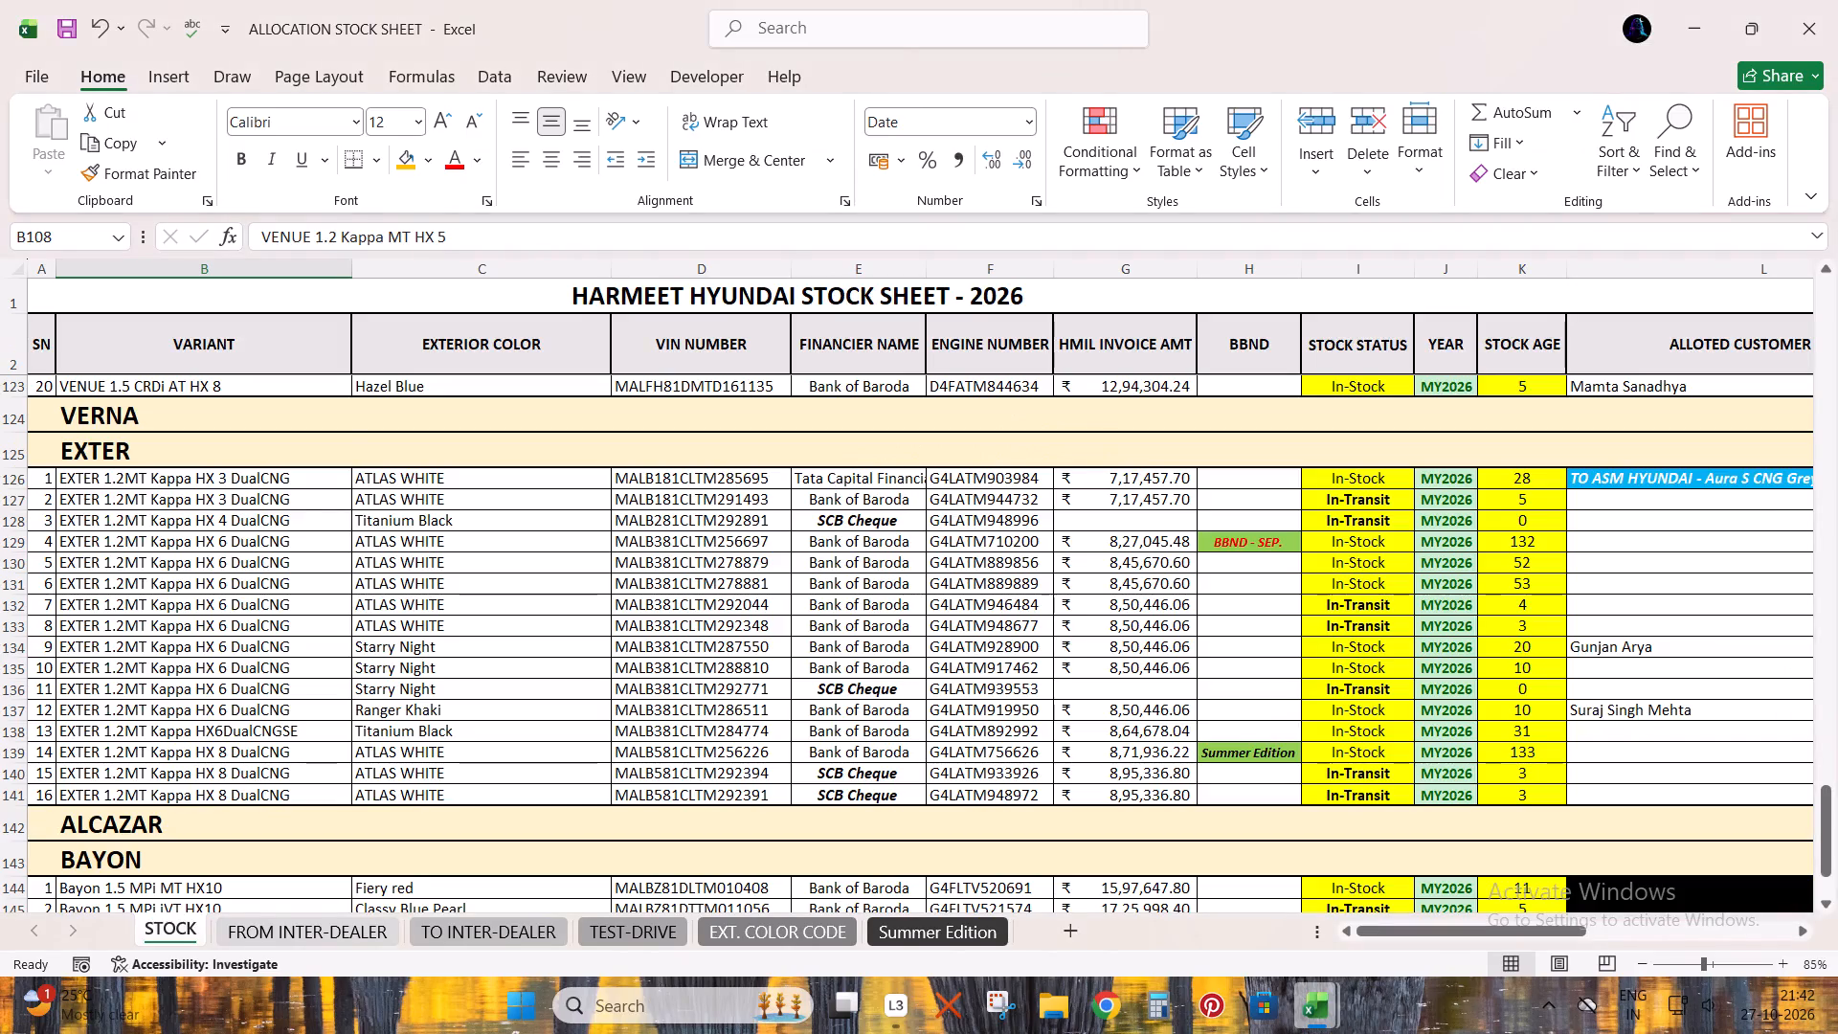
left_click_drag(236, 542, 424, 629)
key("shift+space")
key("alt+Tab")
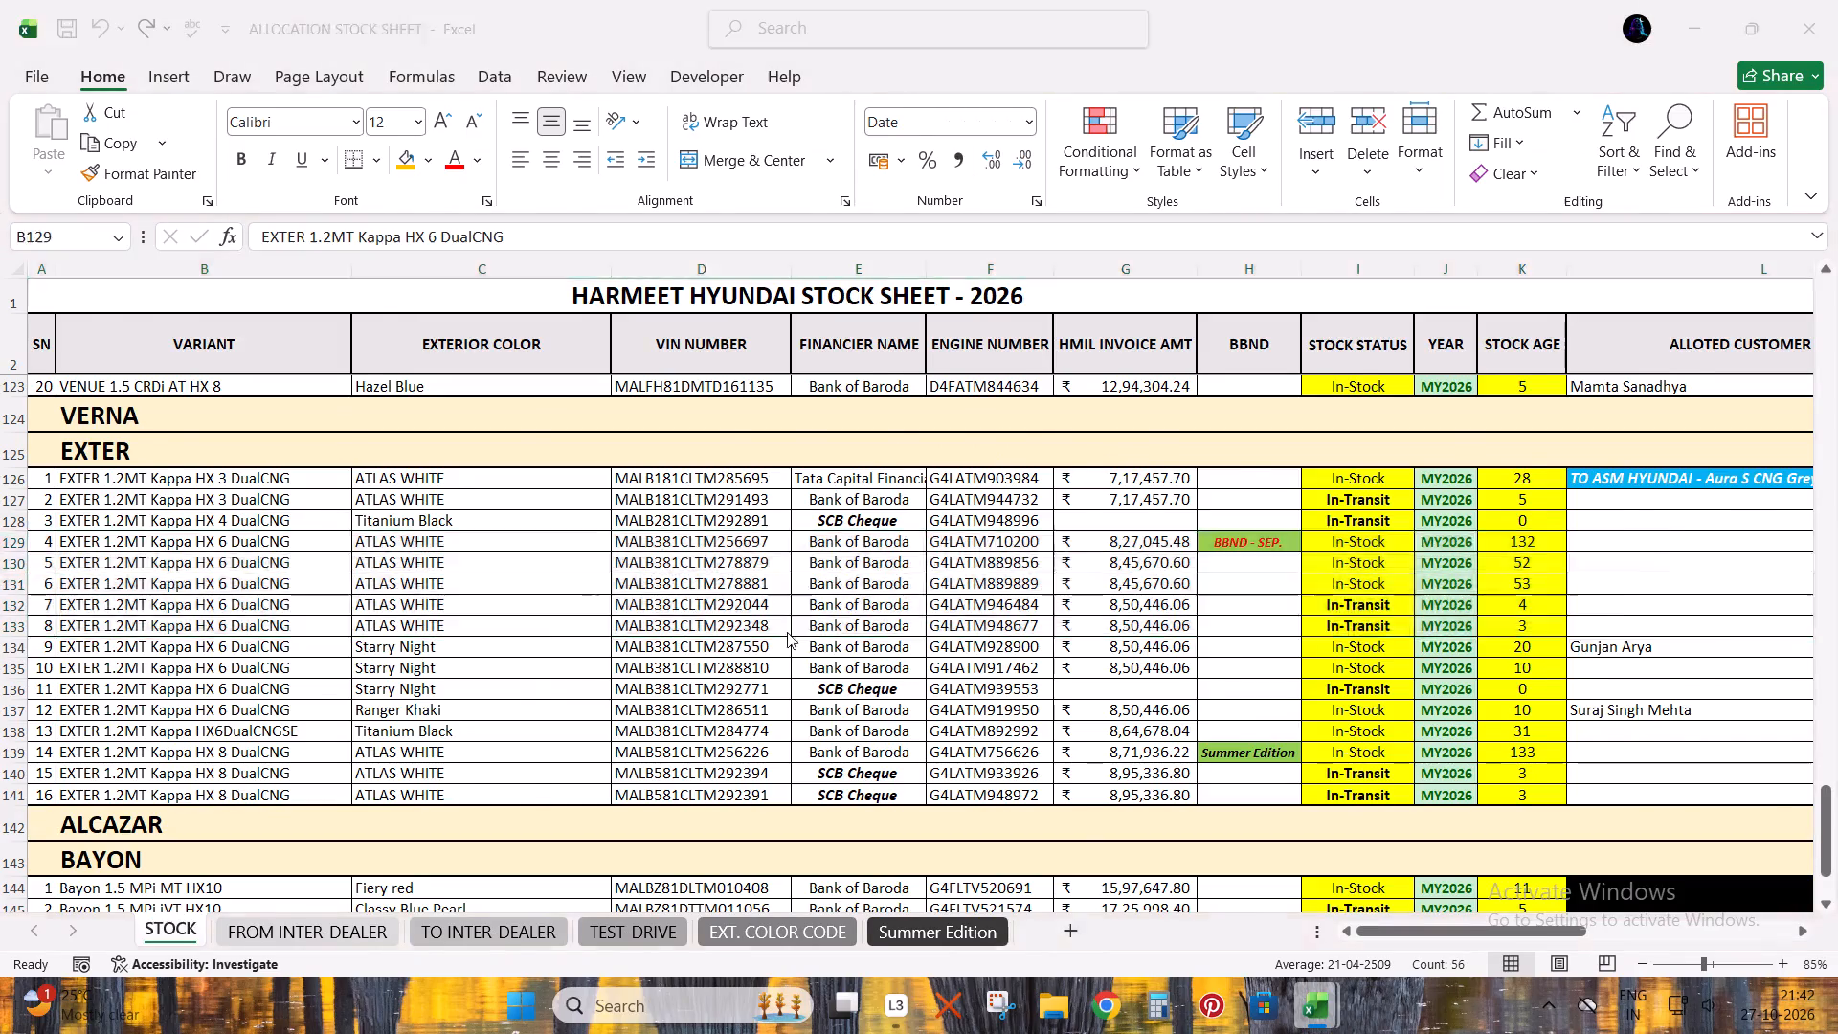
key("alt+Tab")
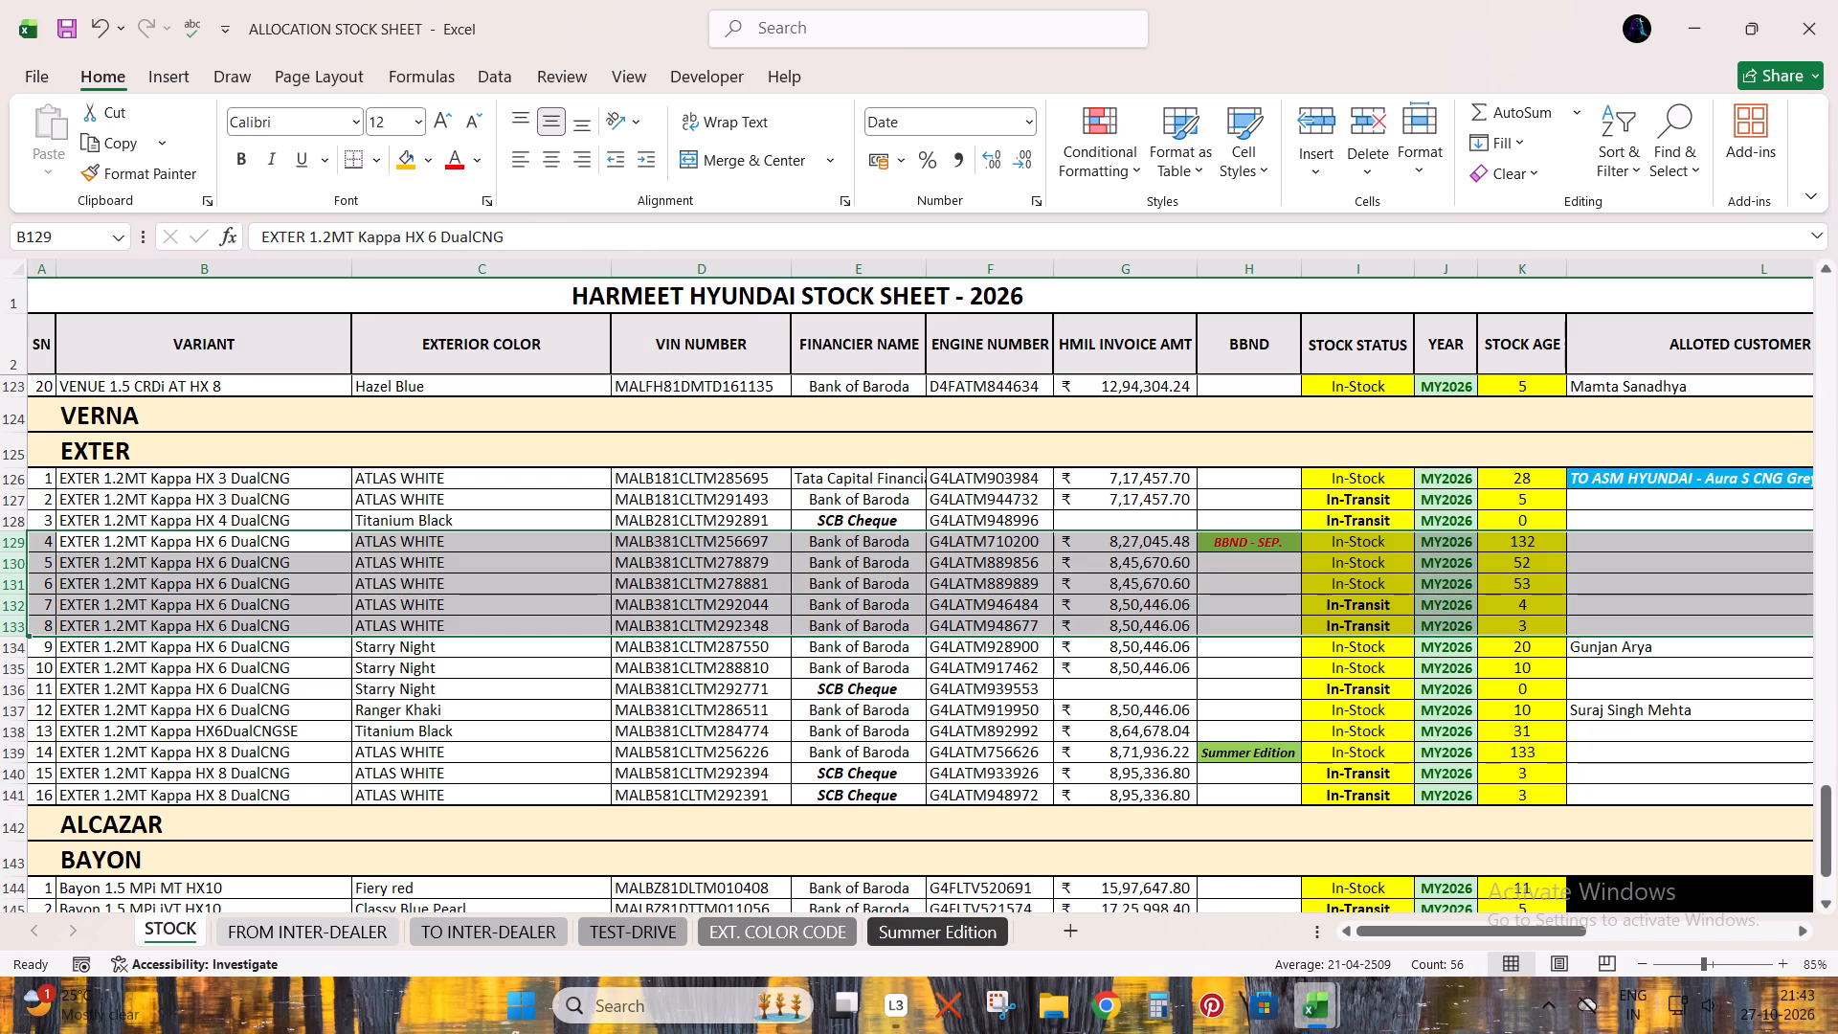
key("alt+Tab")
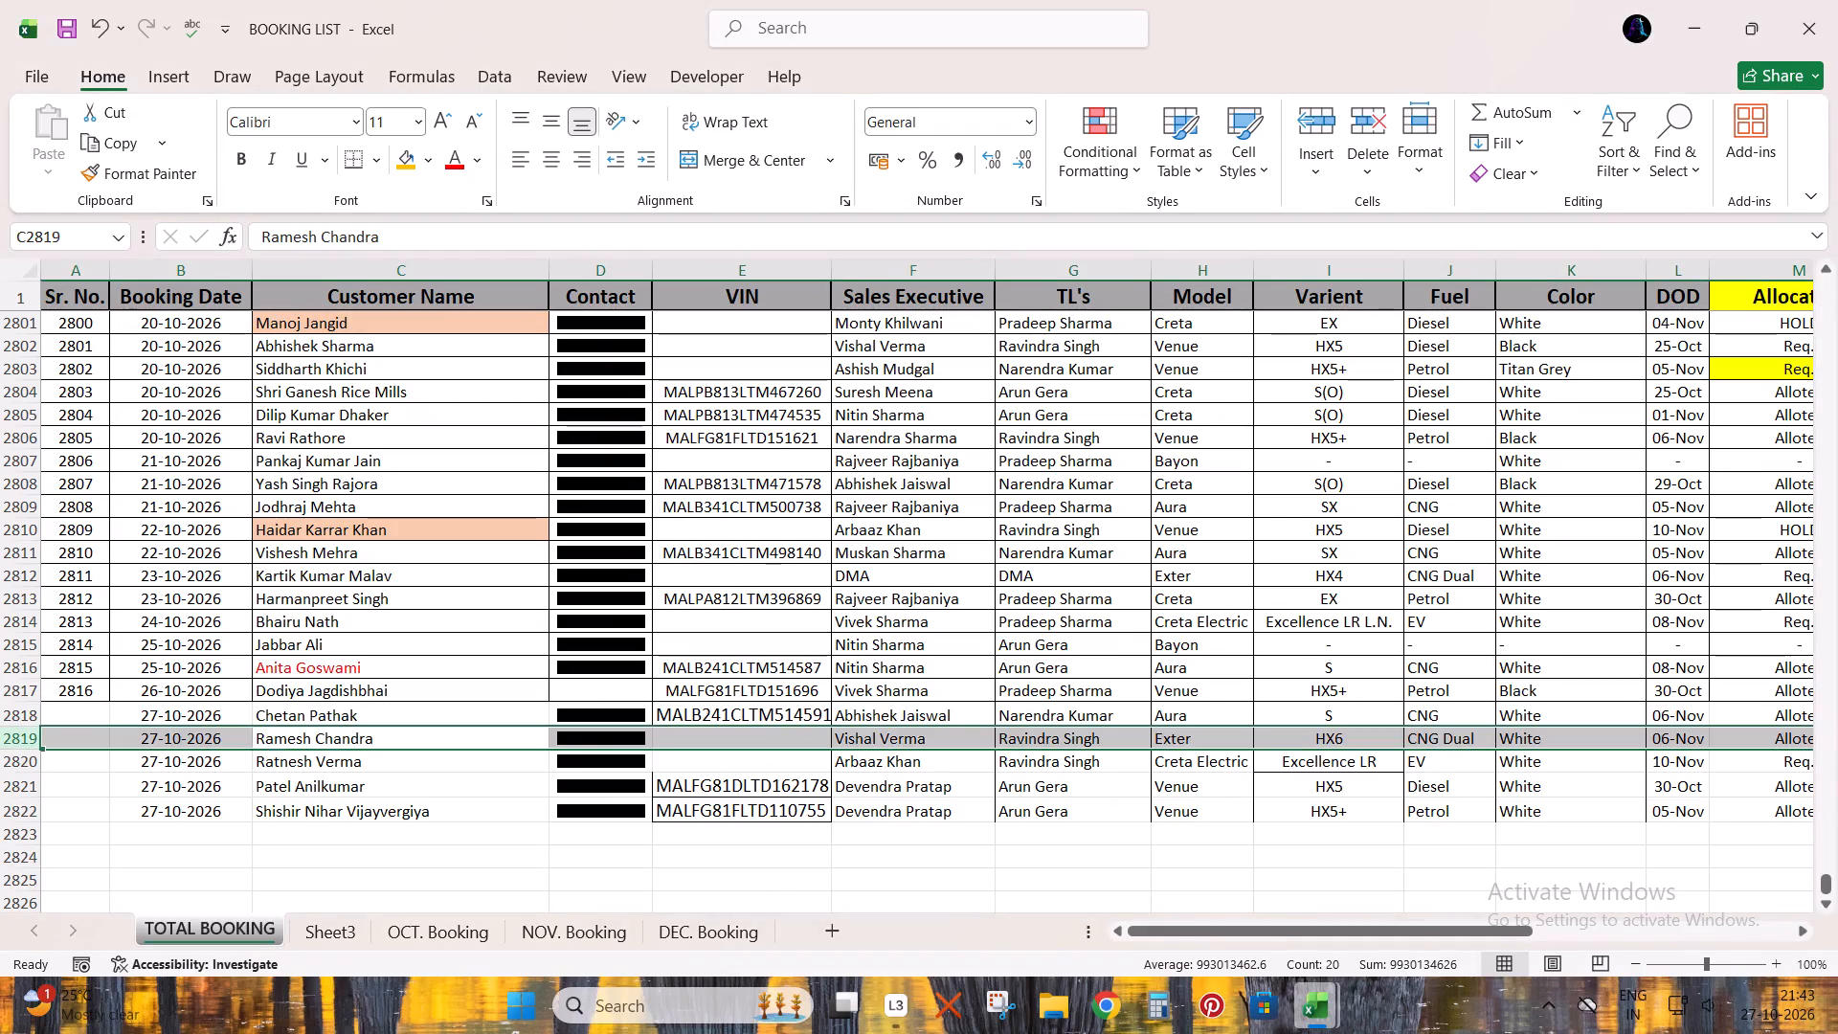
key("alt+Tab")
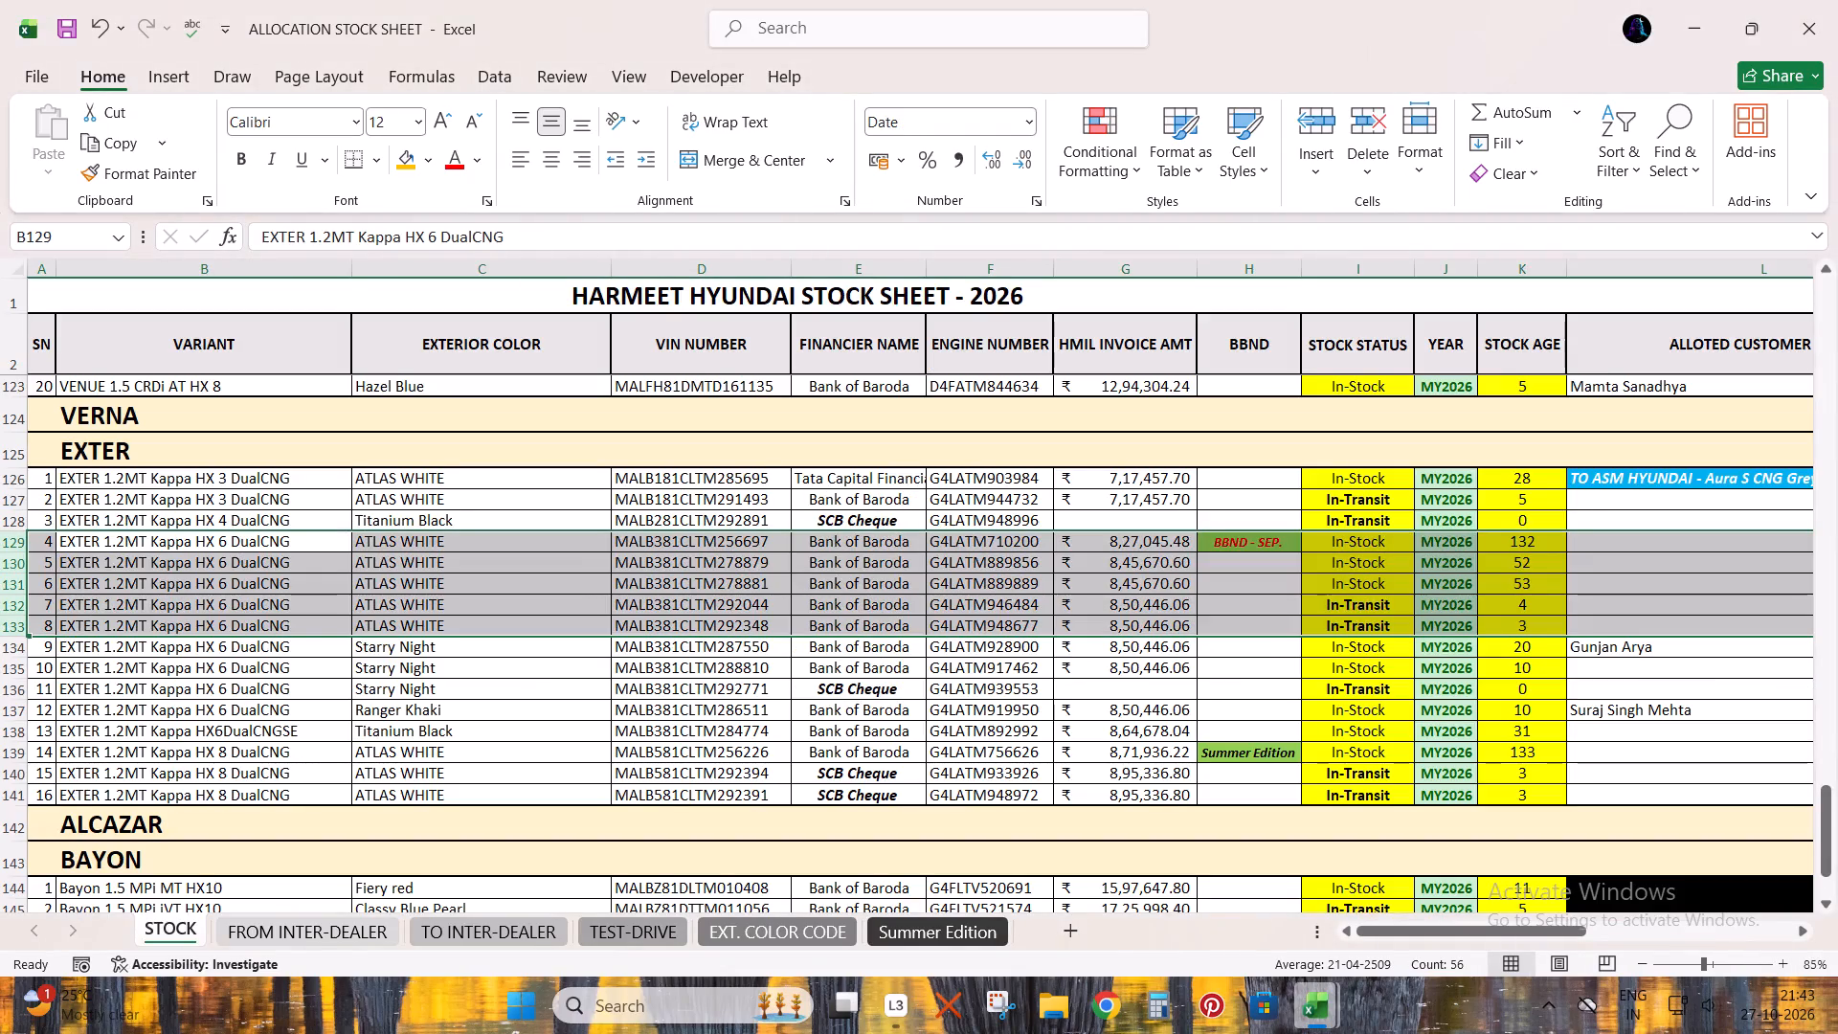
key("alt+Tab")
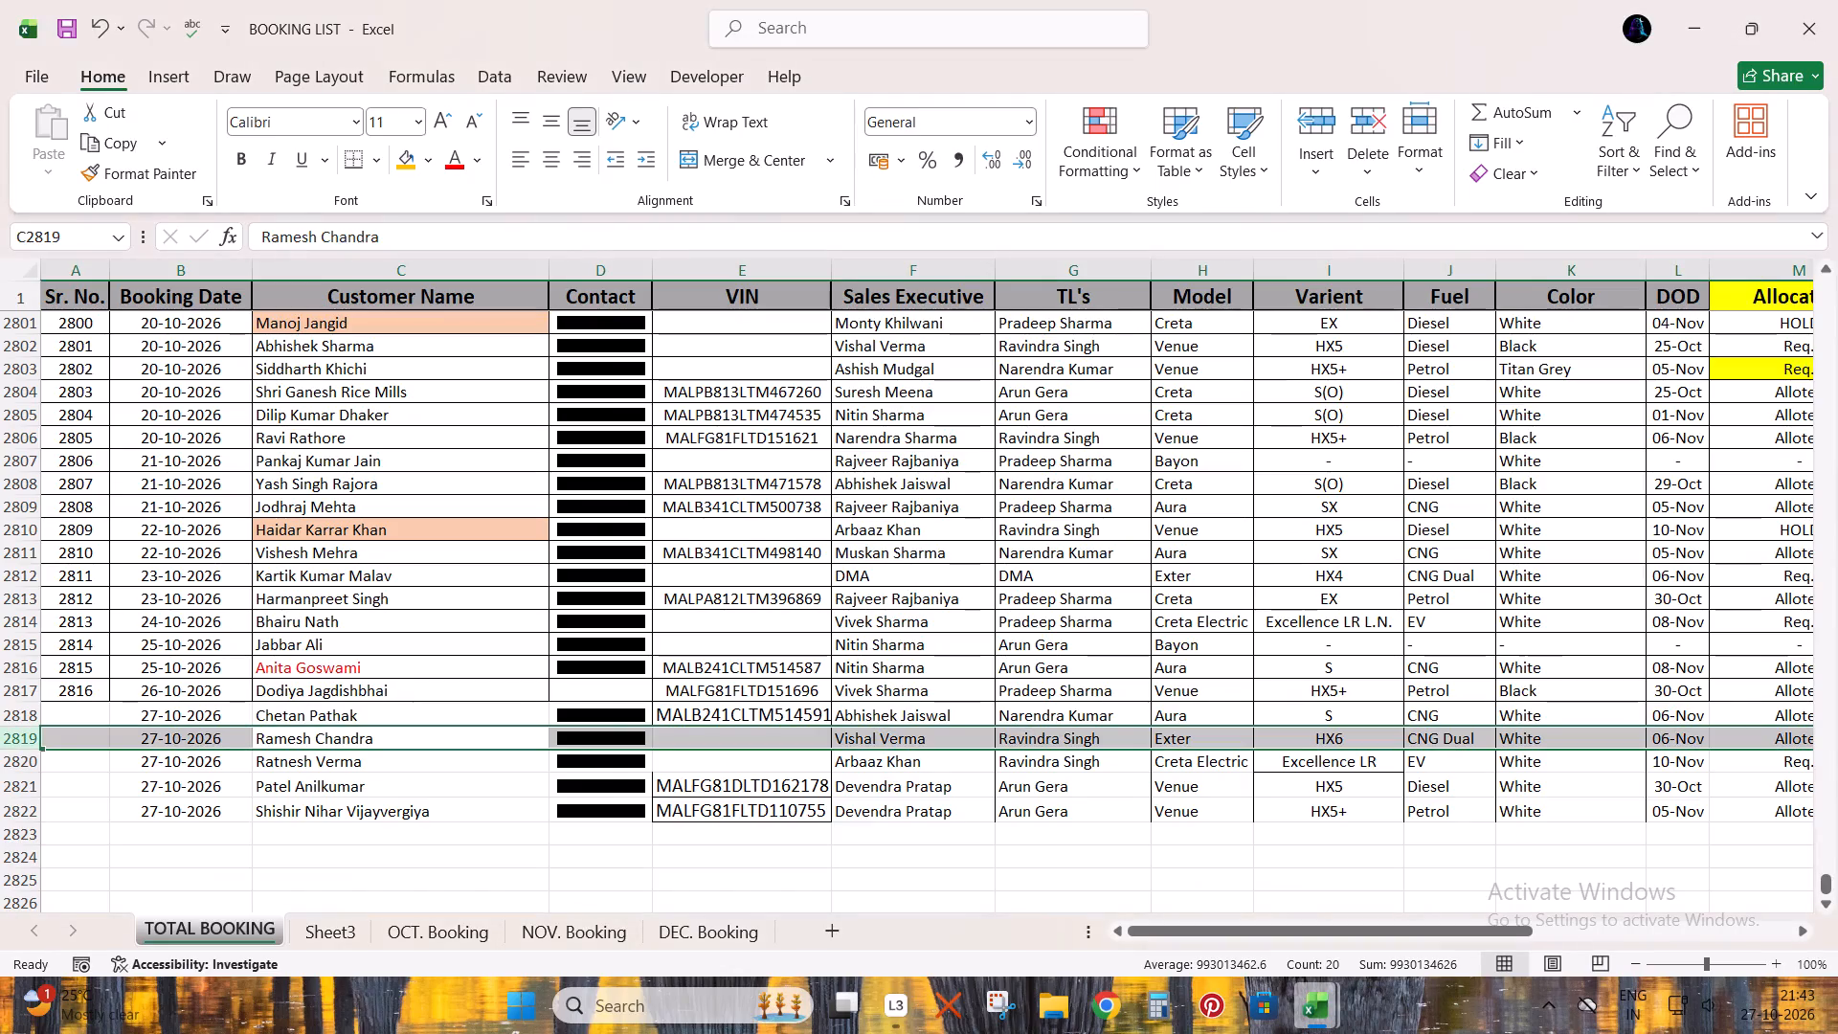
key("alt+Tab")
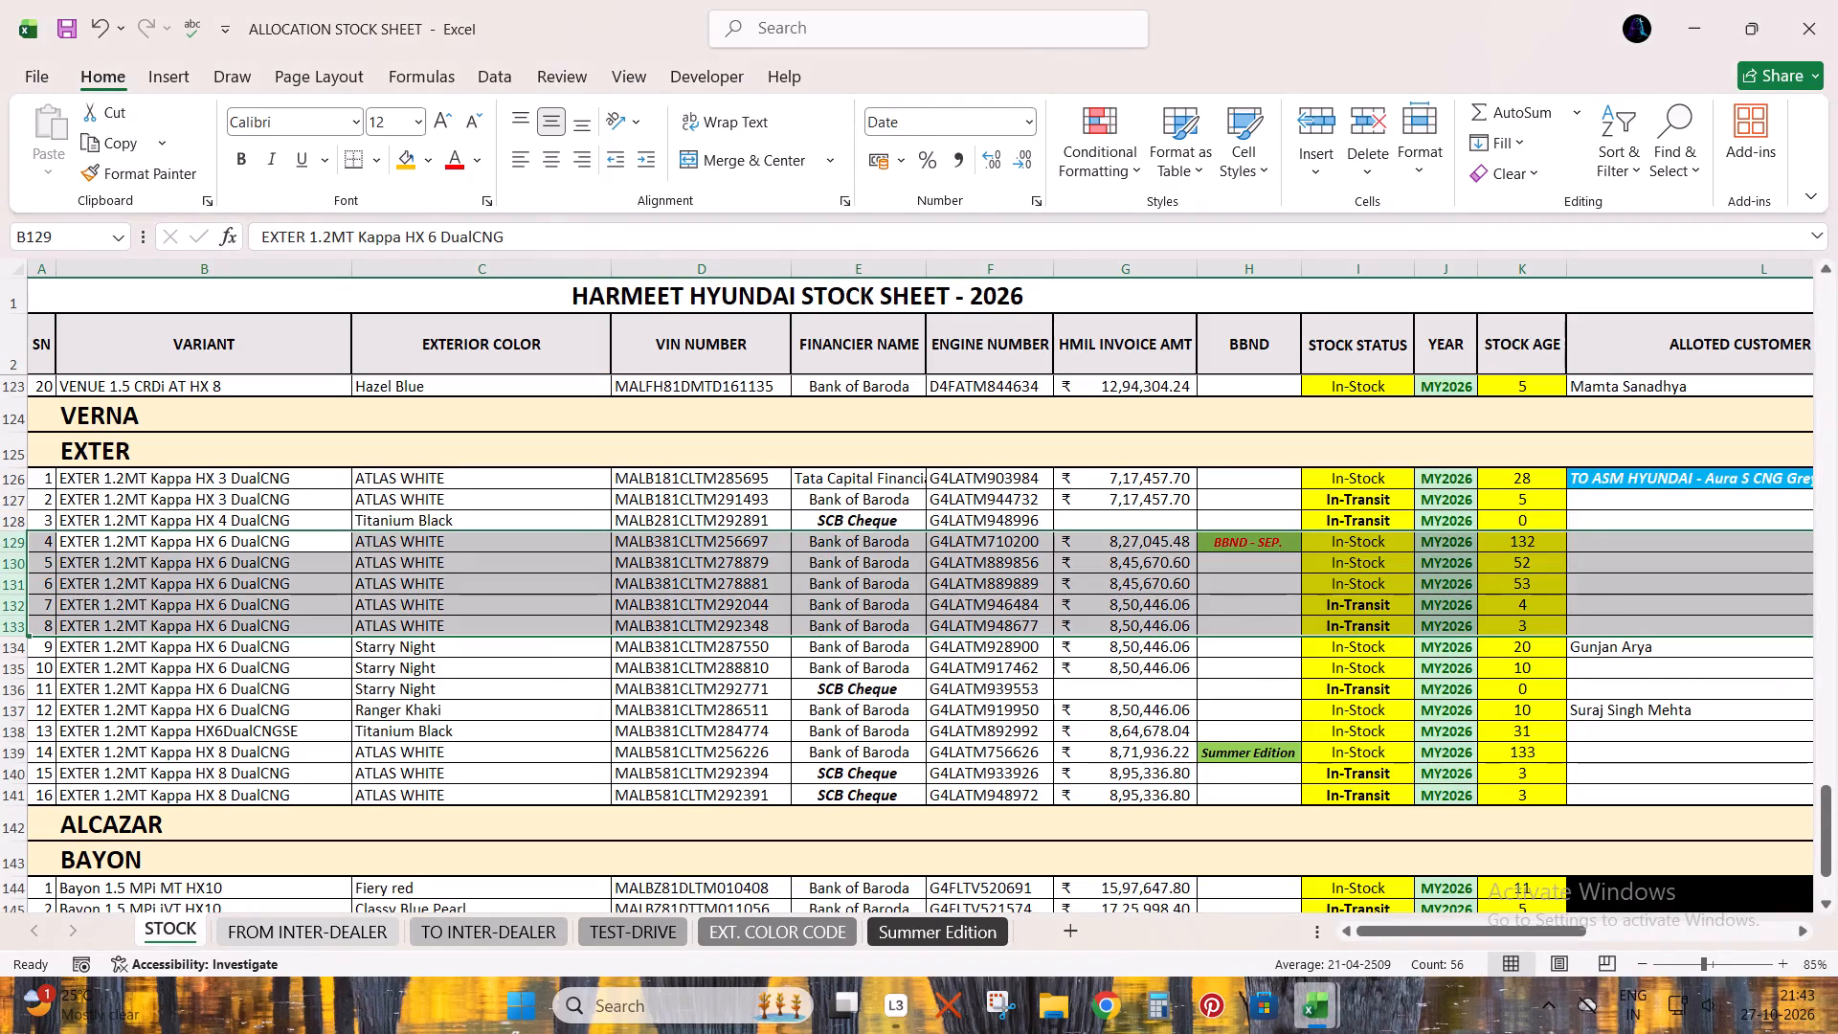
Copy the customer-through-TL cells of booking row 2819 into stock row 130, starting at Alloted Customer Name.
left_click(1605, 565)
key("alt+Tab")
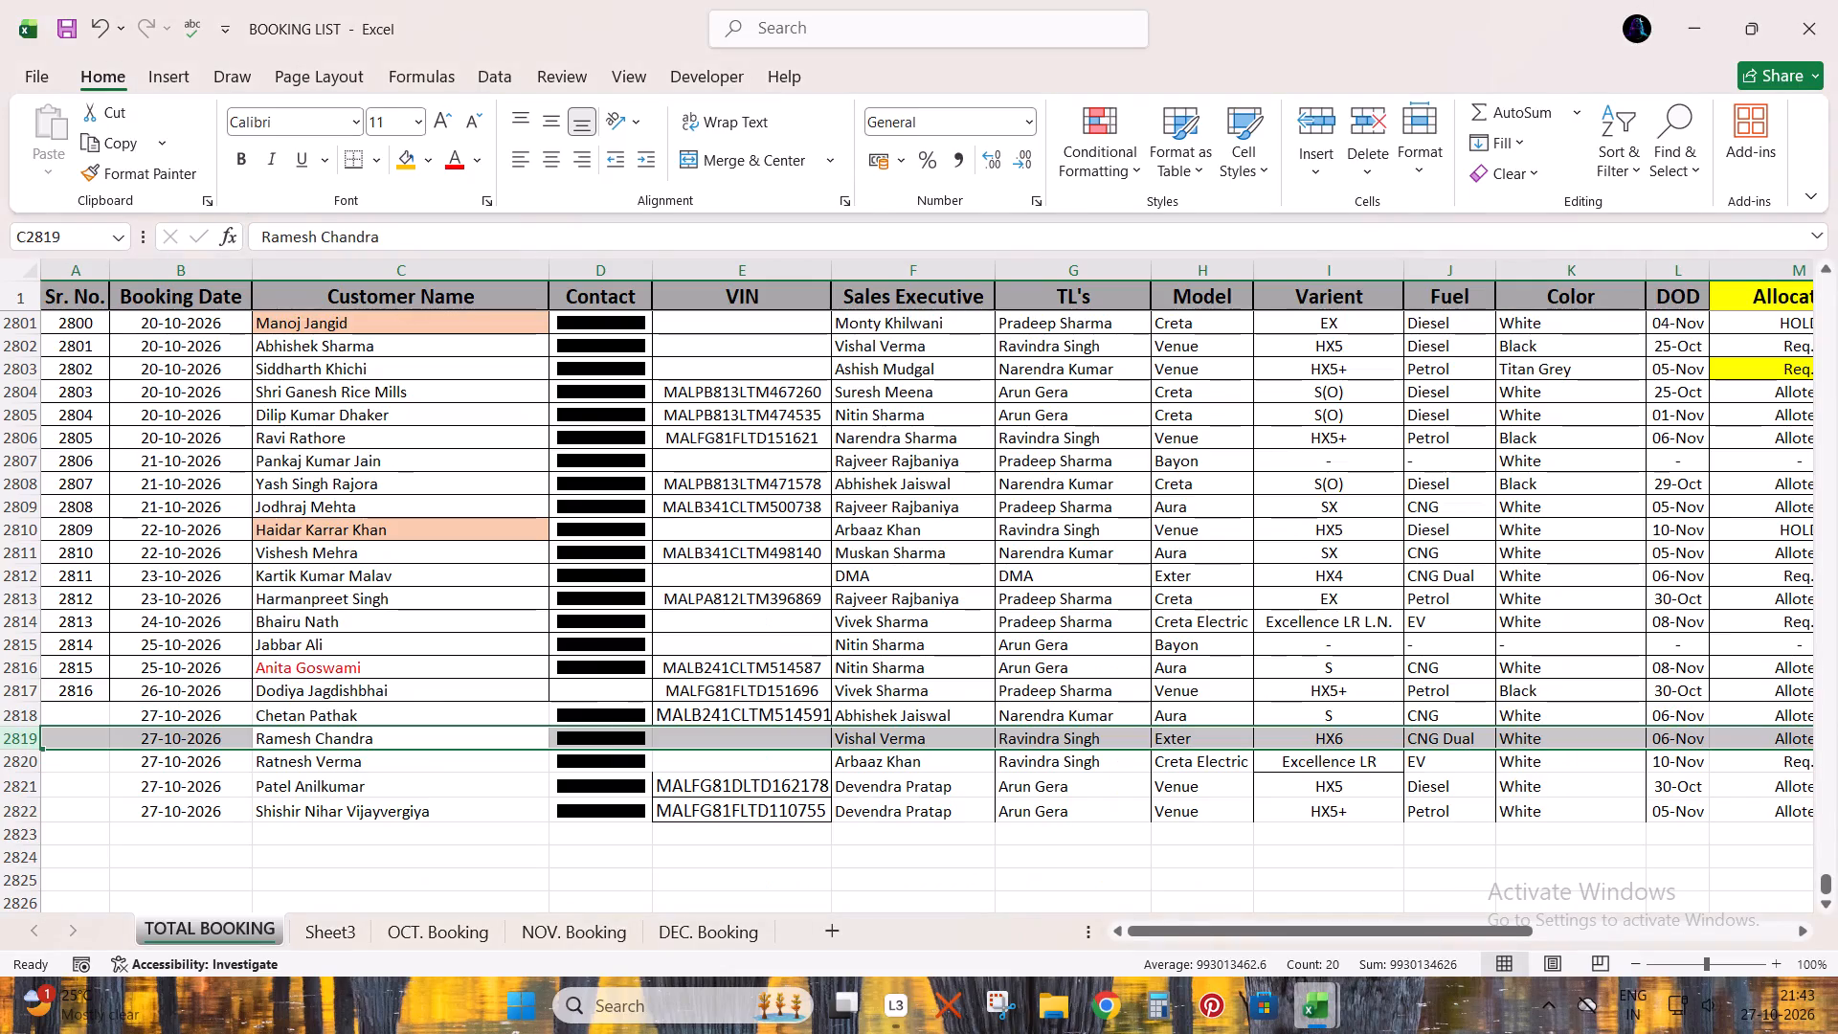
key("Left")
key("Right")
key("shift+Right")
key("shift+Right")
key("shift+Right")
key("shift+Right")
key("ctrl+c")
key("alt+Tab")
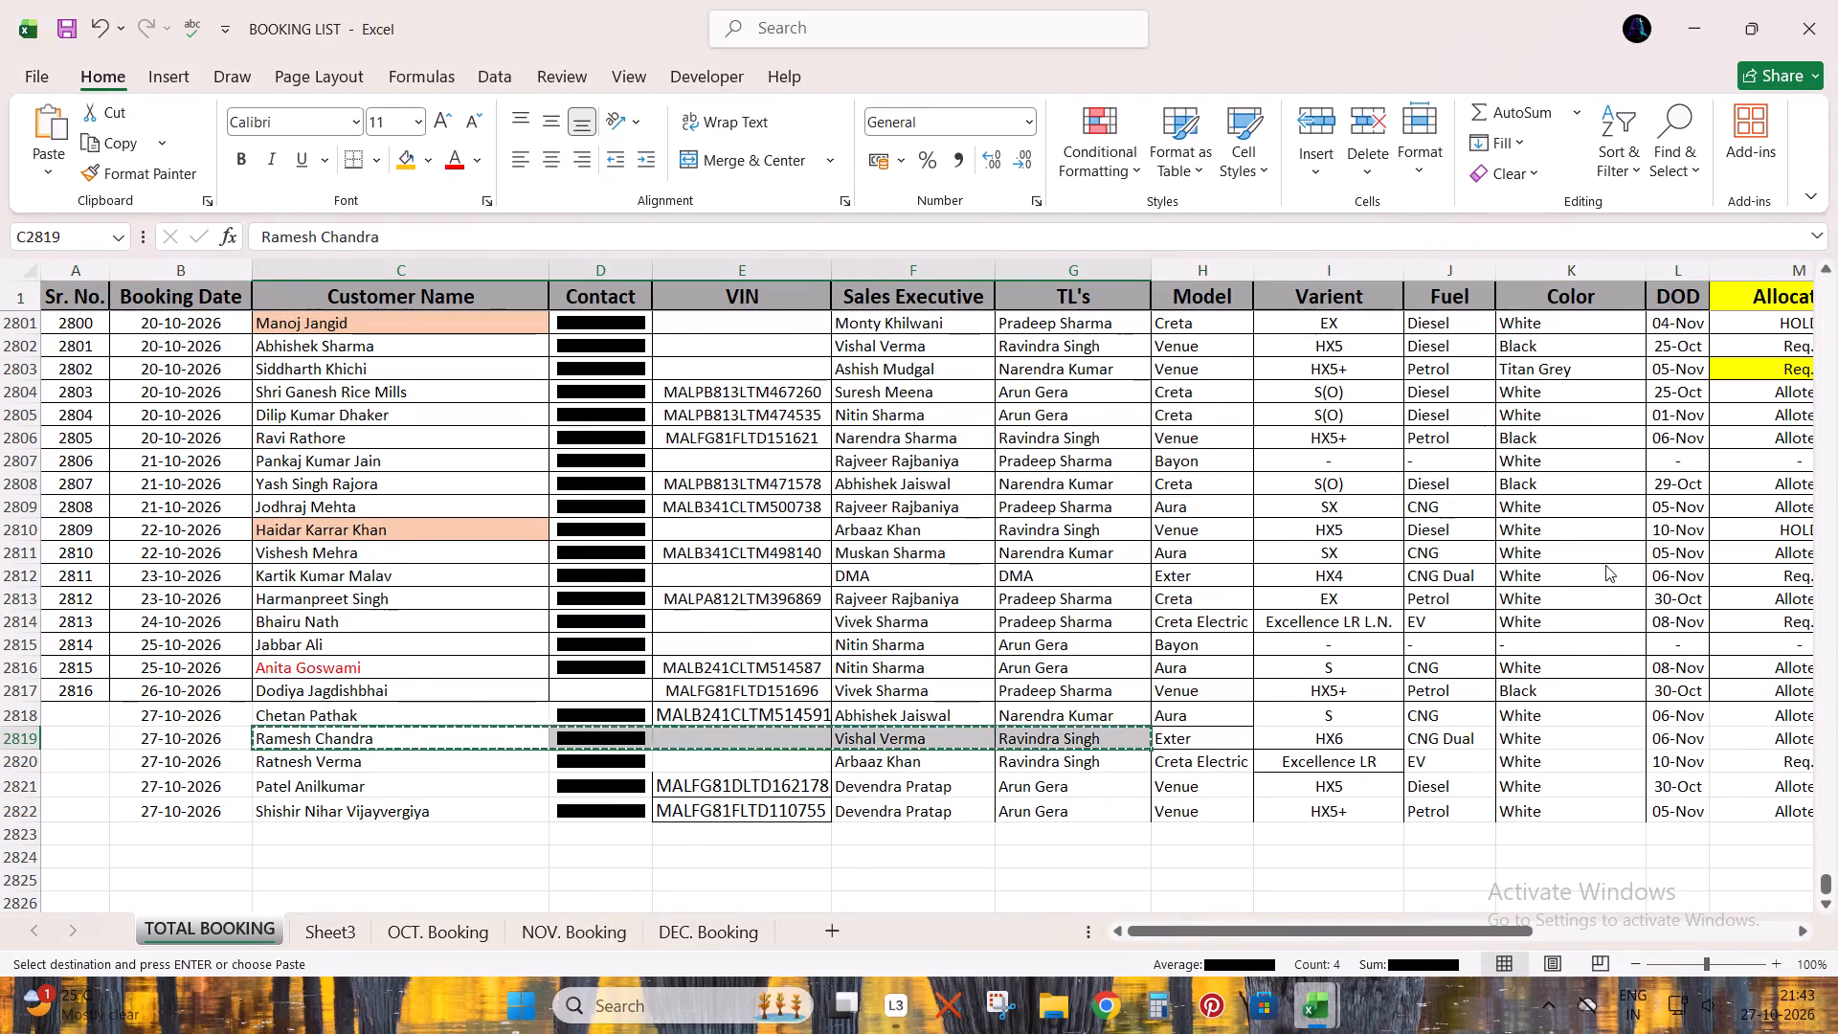
key("ctrl+v")
Move the pasted contact, executive and team leader cells in row 130 one column over, starting at Mobile No.
key("Right")
key("shift+Right")
key("shift+Right")
key("shift+Right")
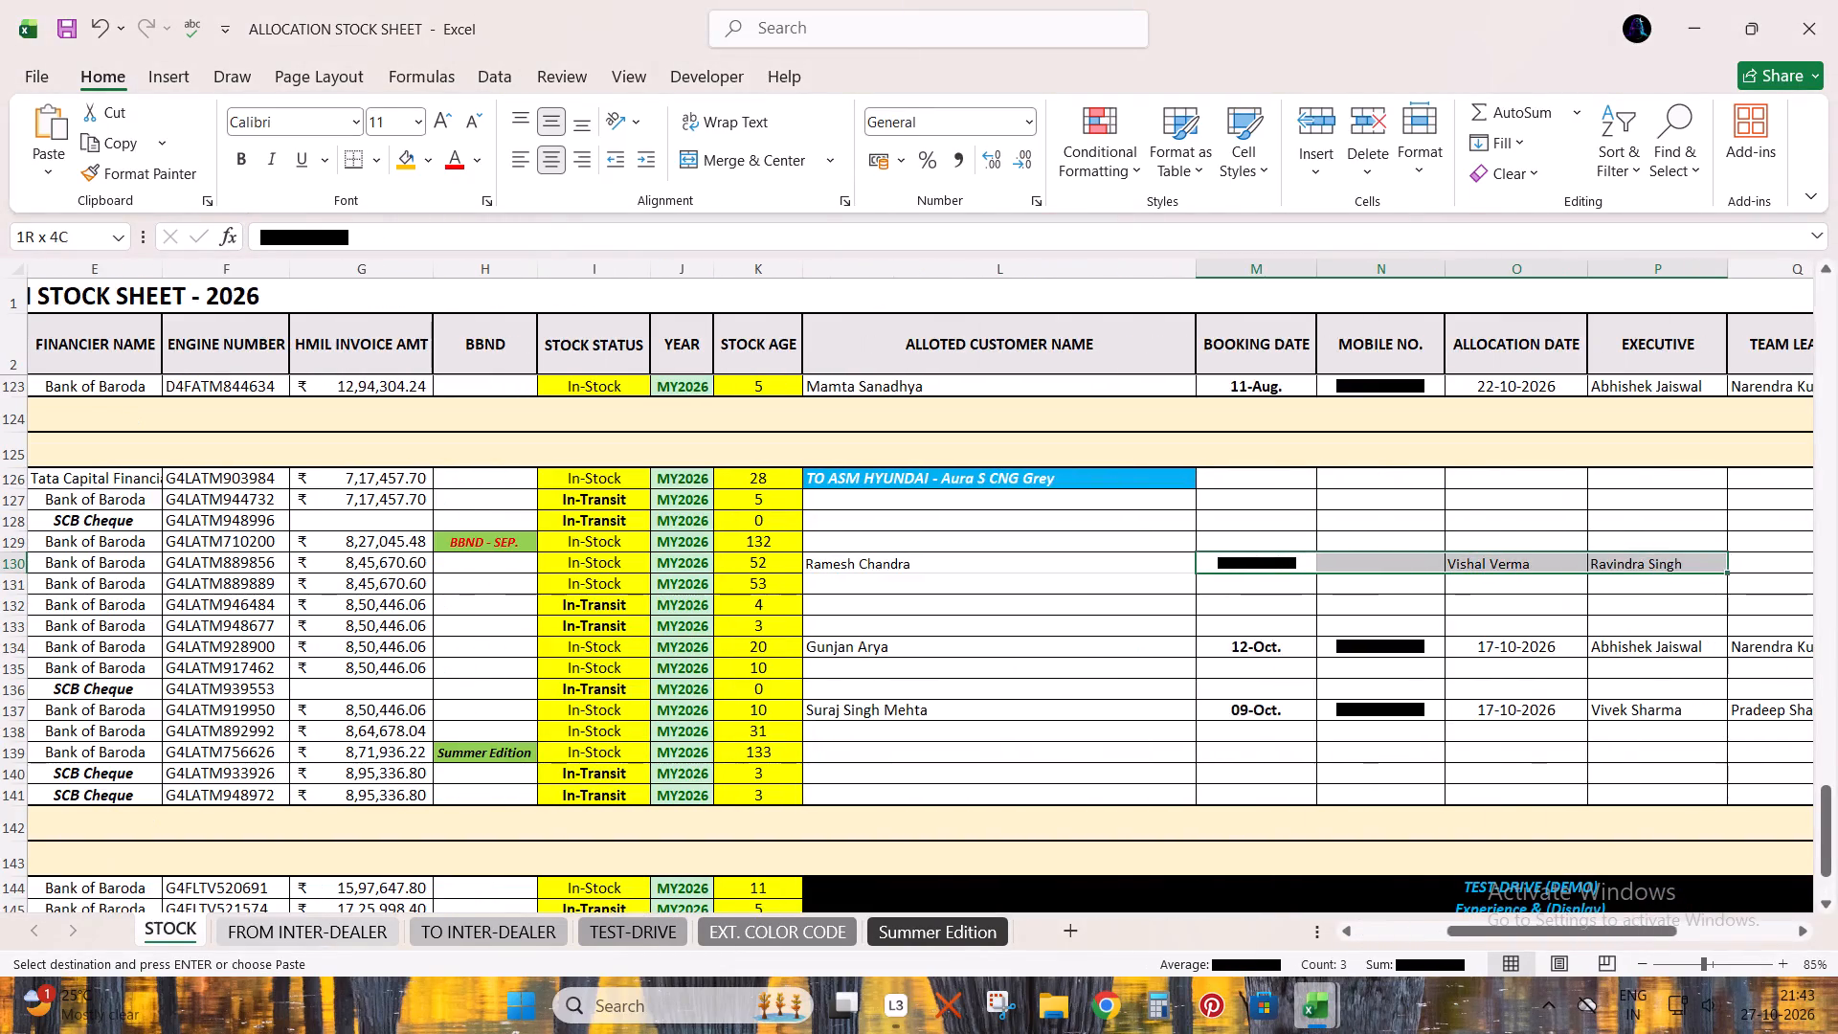
key("ctrl+x")
key("Right")
key("ctrl+v")
Enter 27-10 as both the booking date and the allocation date in stock row 130.
key("Left")
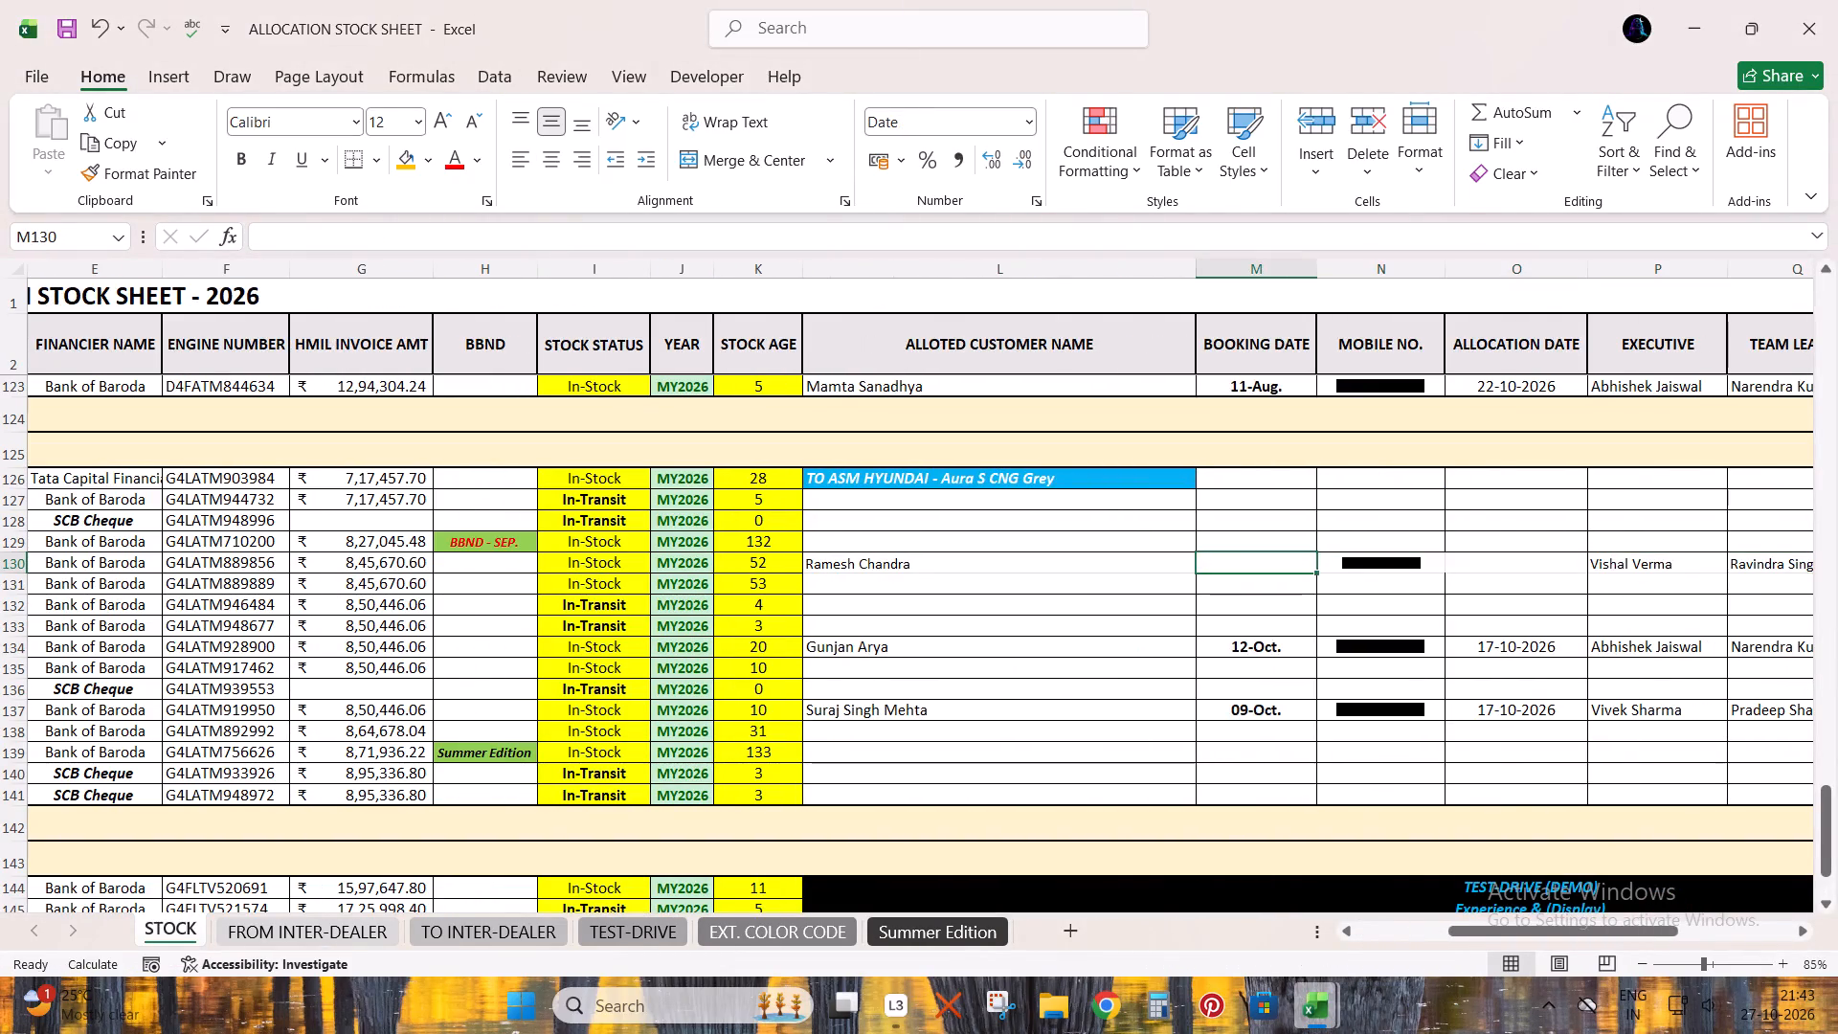
type("27-10")
key("Tab")
key("Tab")
type("27-10")
key("Return")
Copy the formatting of blank row 131, from Alloted Customer Name to Team Leader, onto row 130 with Format Painter.
key("Left")
key("shift+Right")
key("shift+Right")
key("shift+Right")
key("shift+Right")
key("shift+Right")
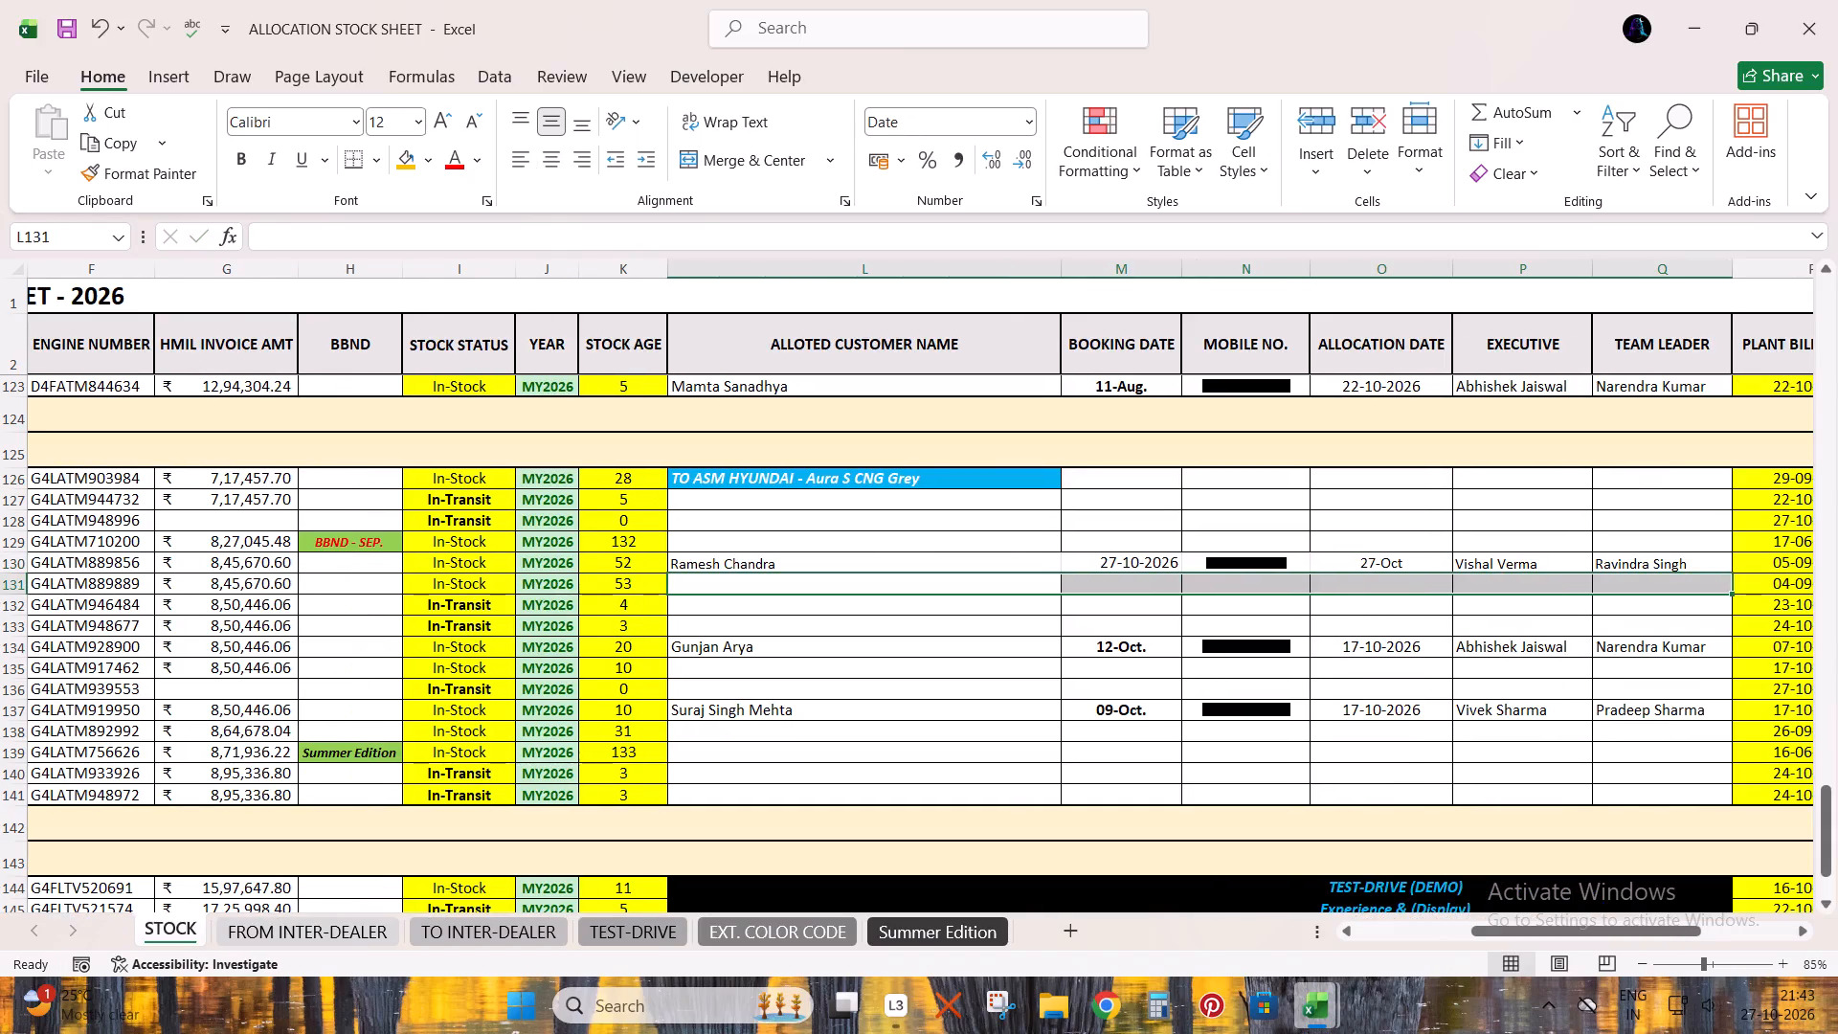
left_click(128, 167)
key("Up")
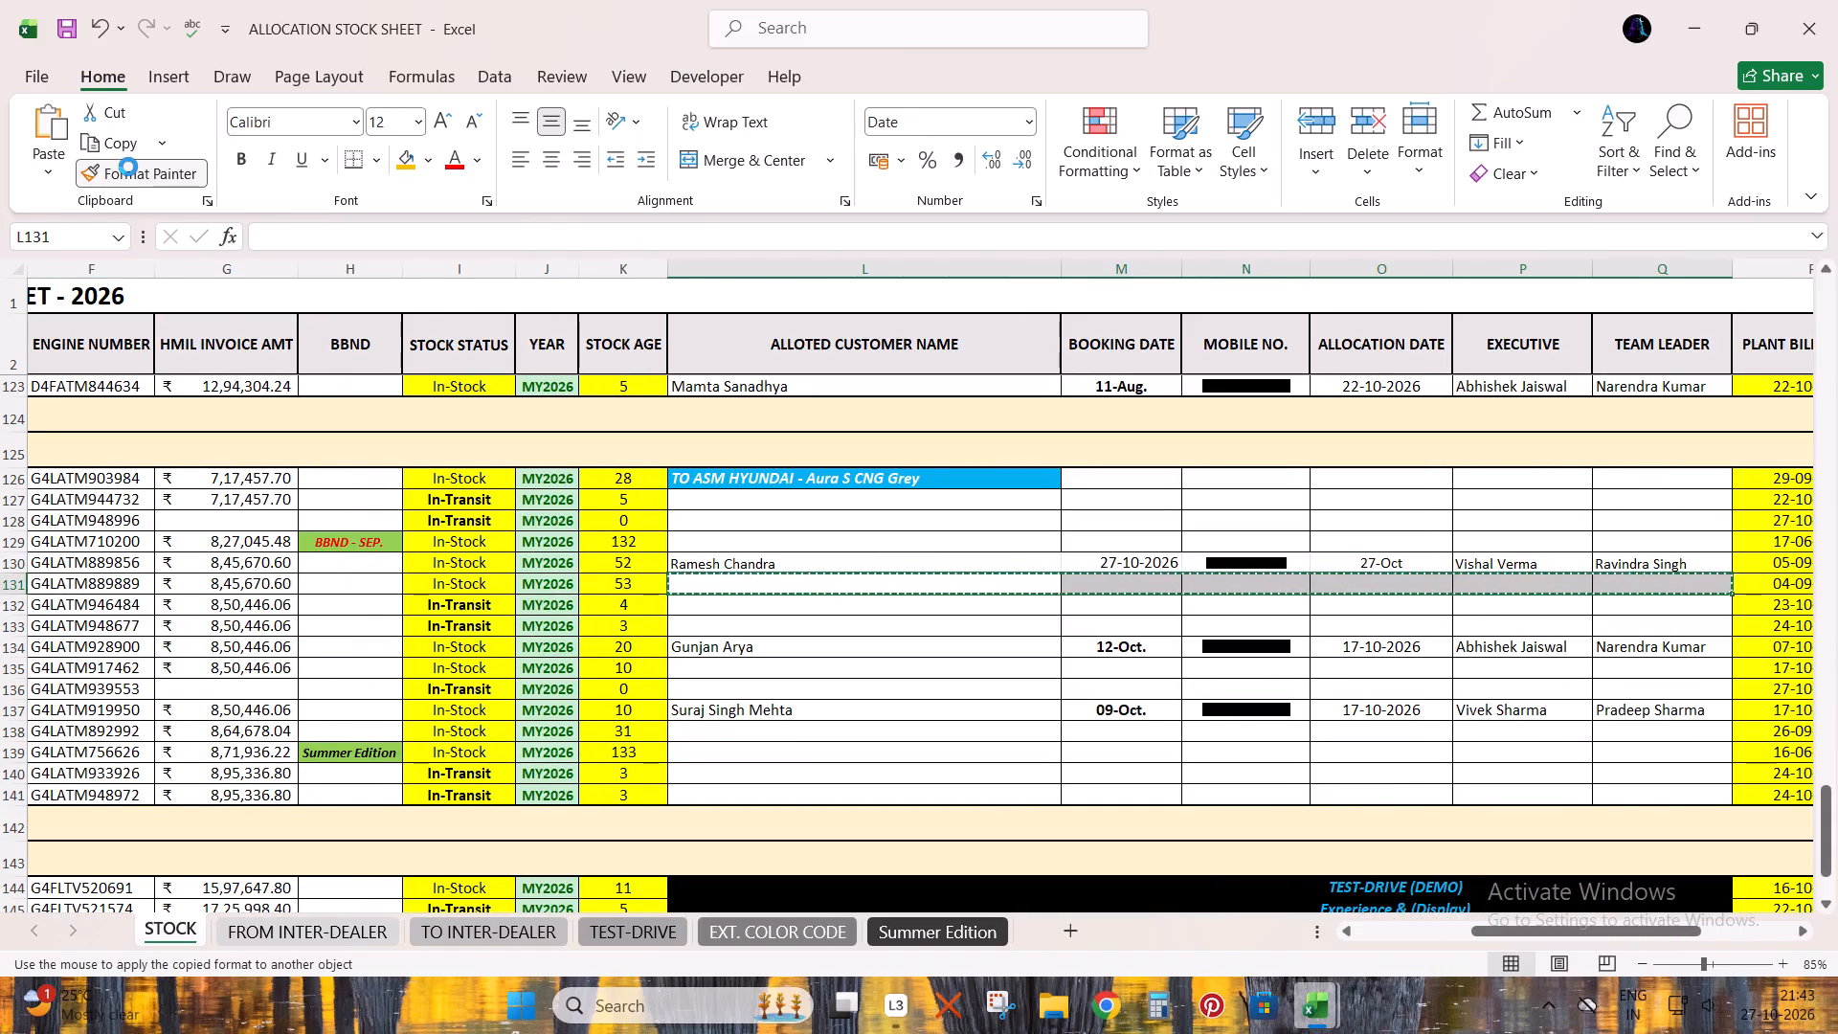
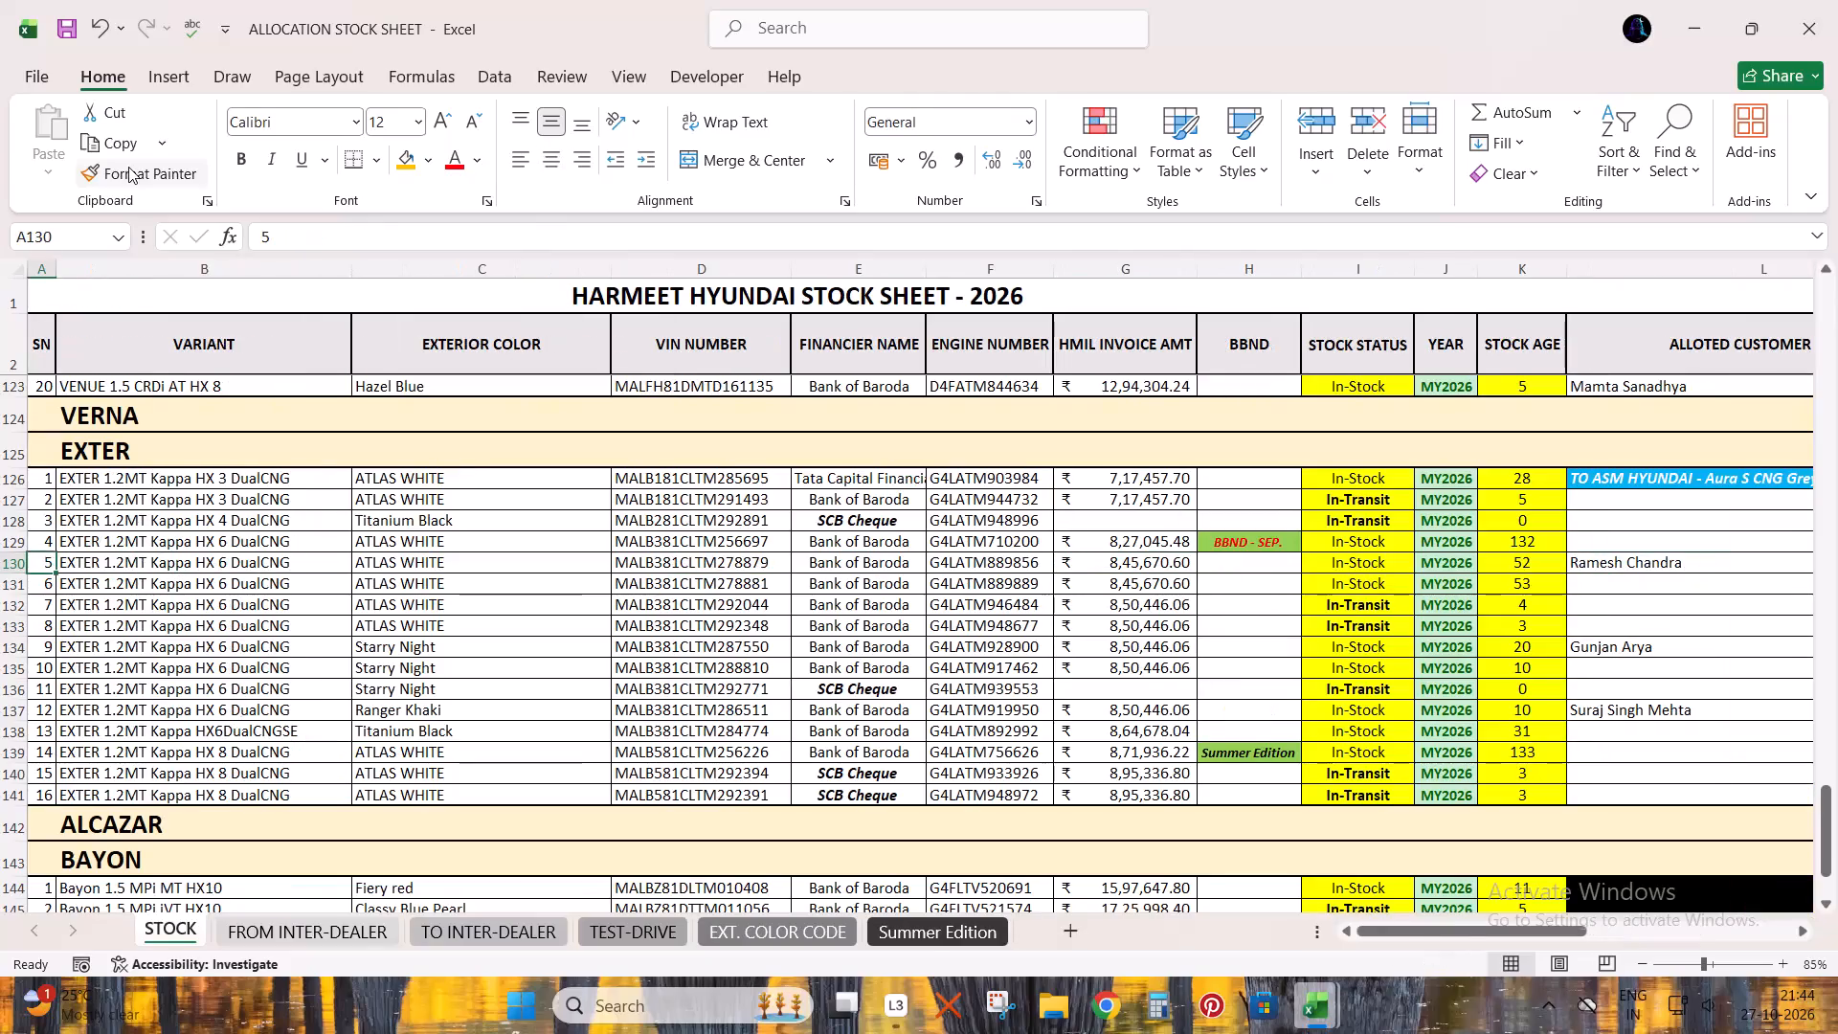
Copy the VIN number from stock row 130 into the empty VIN cell of row 2819 in the BOOKING LIST workbook.
key("Right")
key("Right")
key("Right")
key("ctrl+c")
key("alt+Tab")
key("Right")
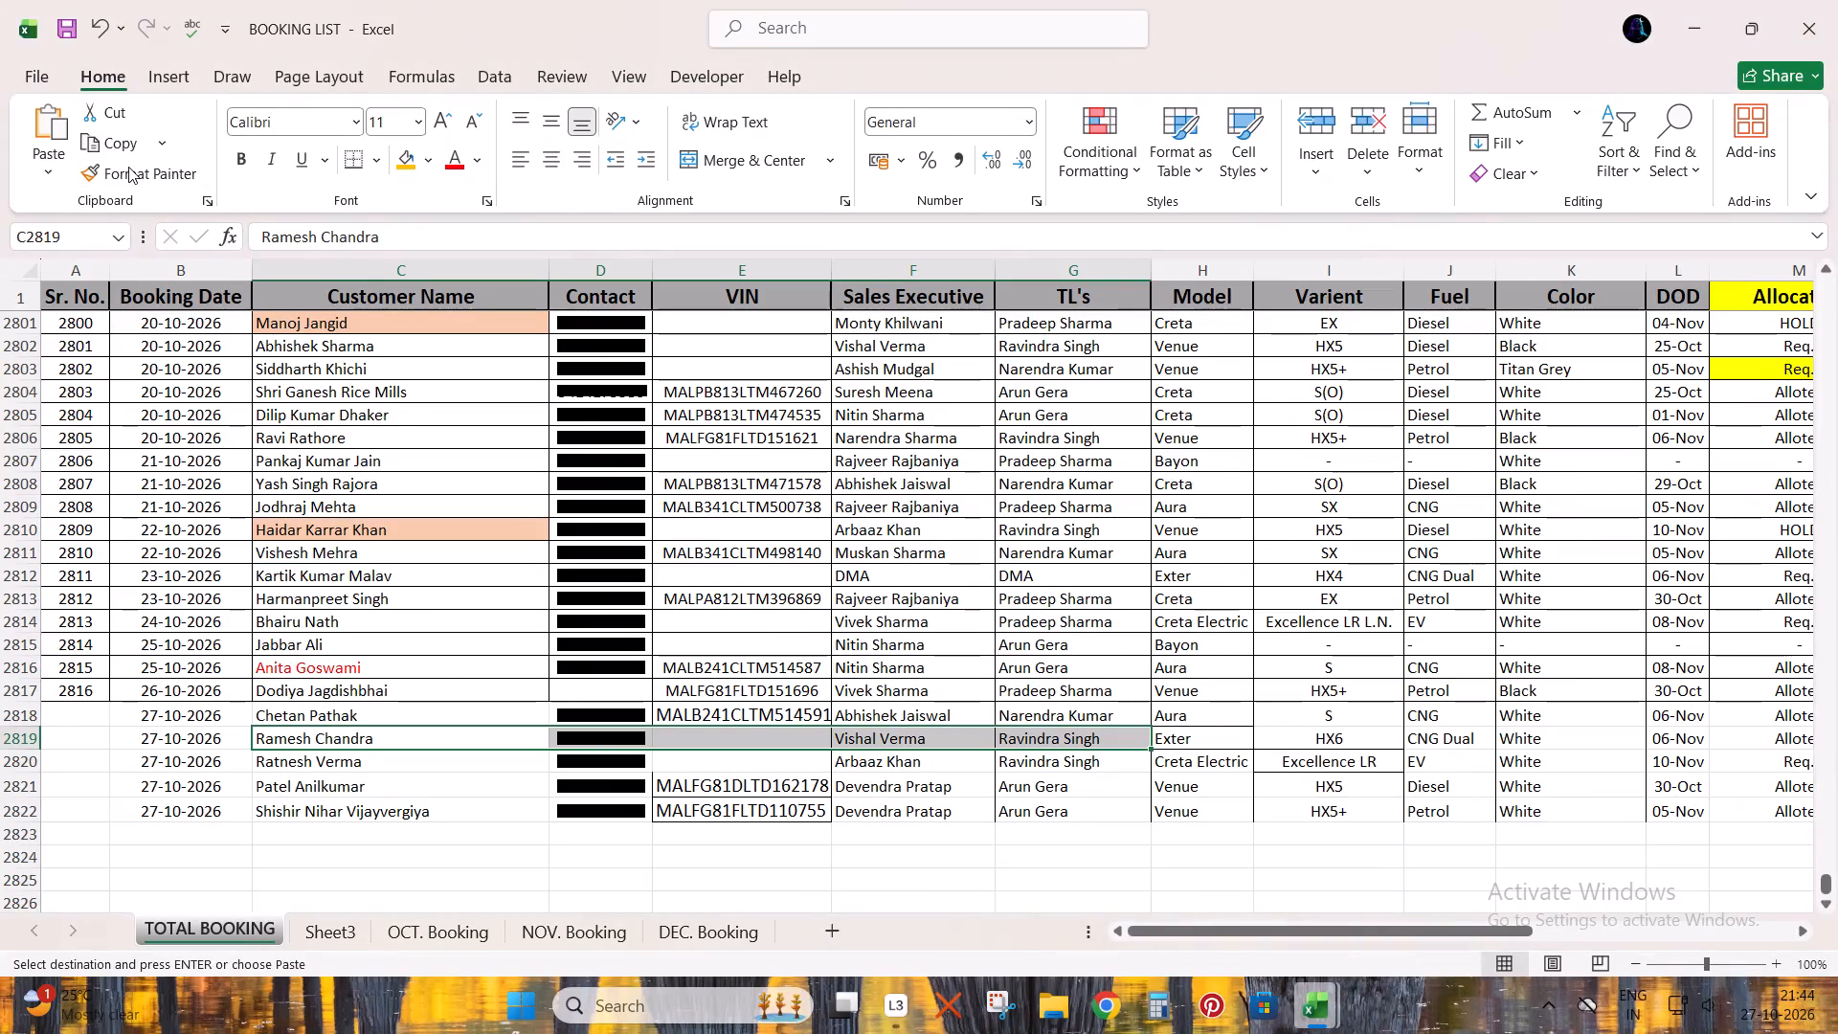
key("Right")
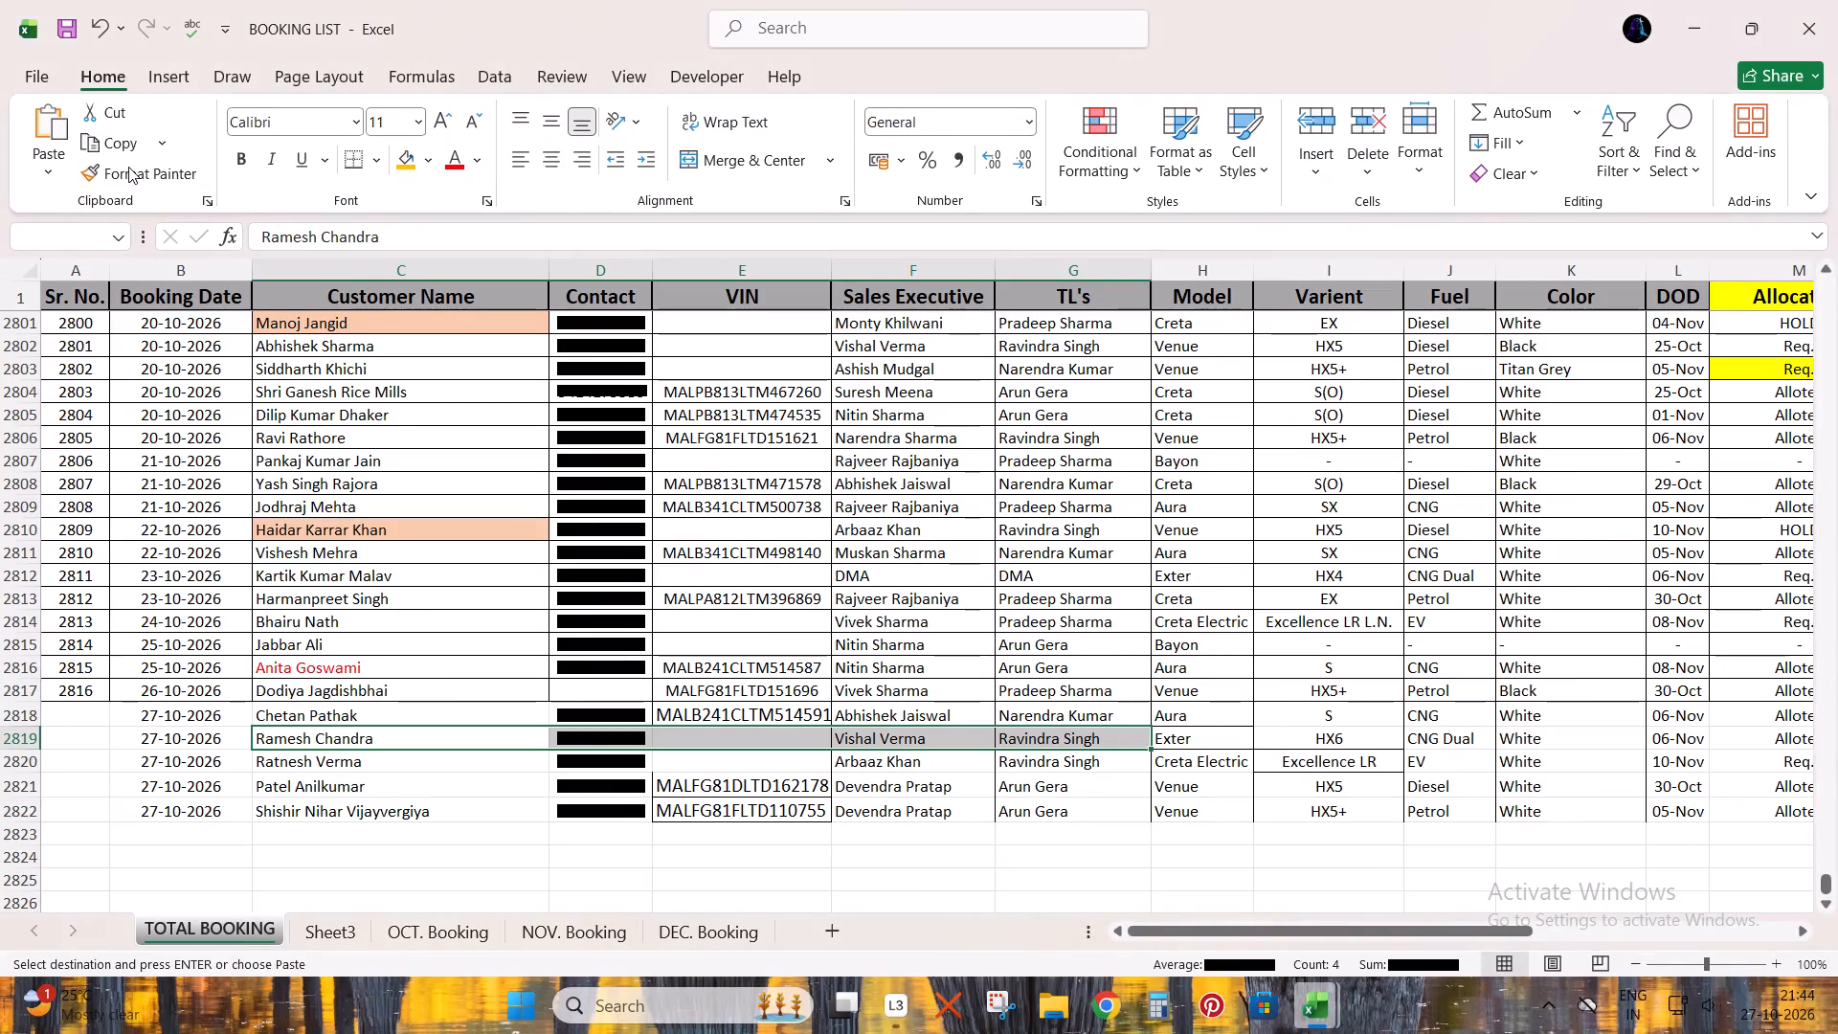
left_click(742, 741)
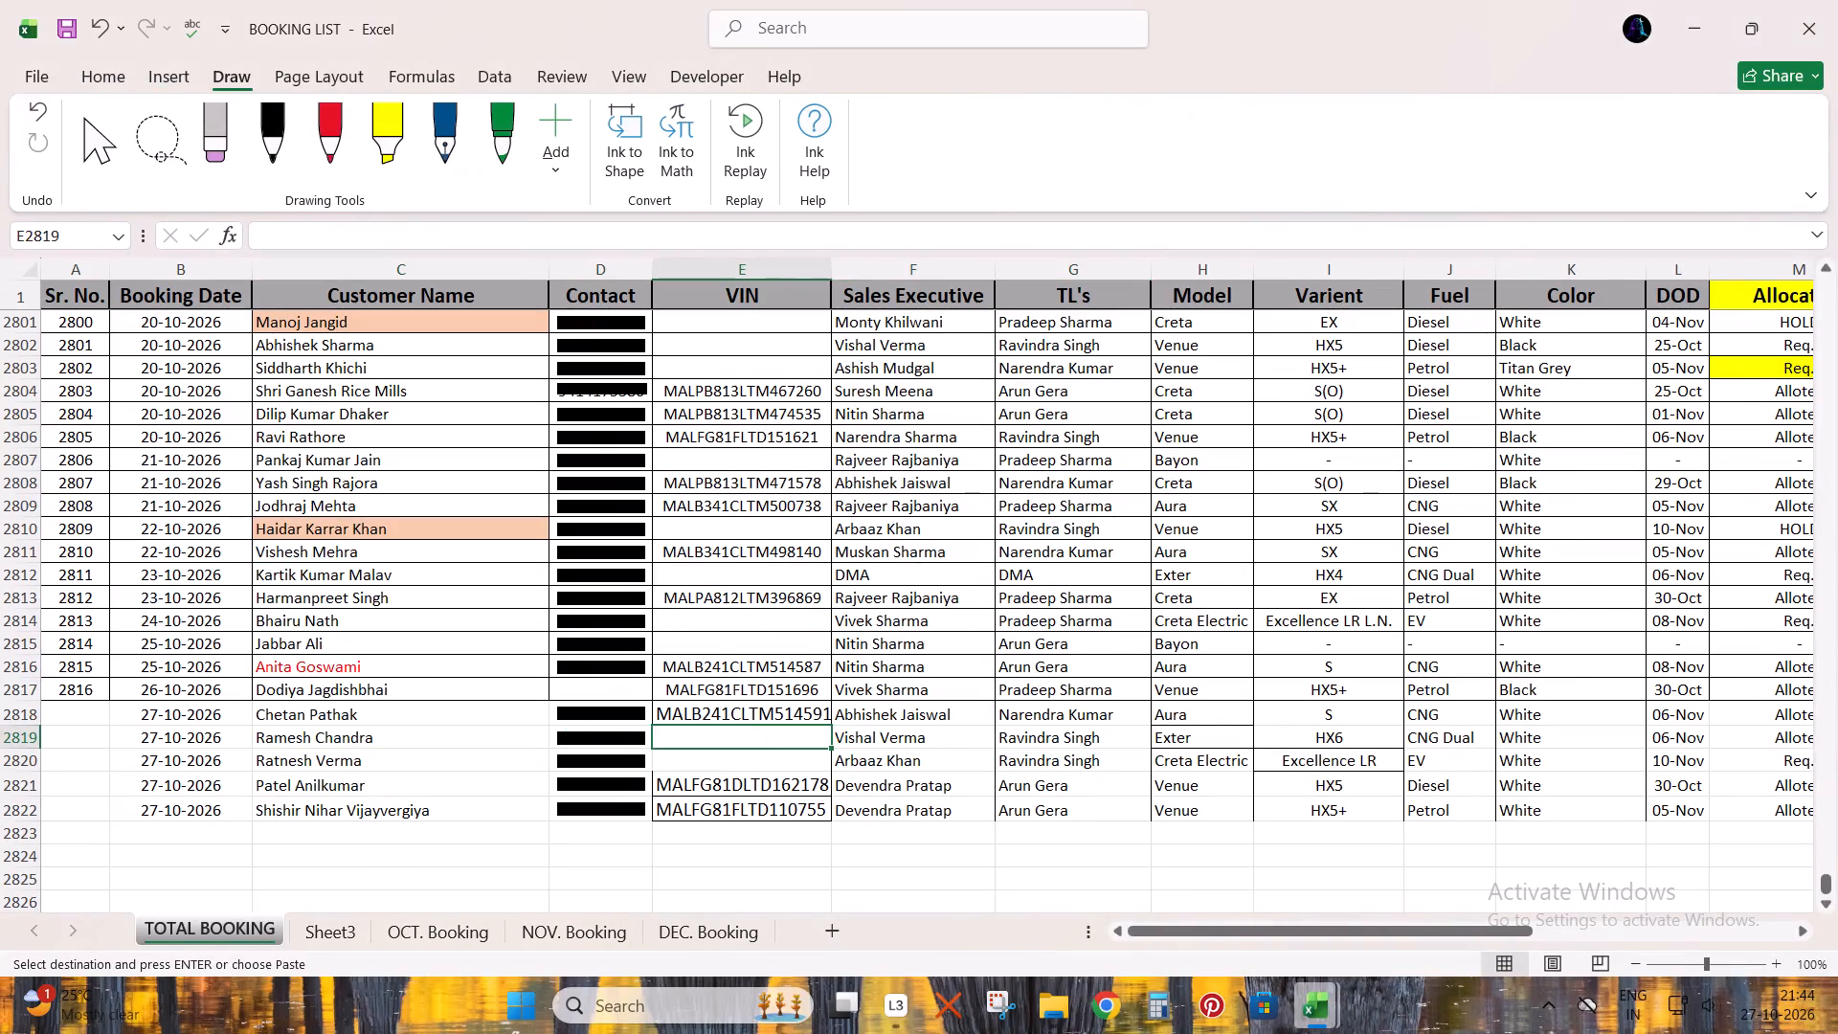
key("ctrl+v")
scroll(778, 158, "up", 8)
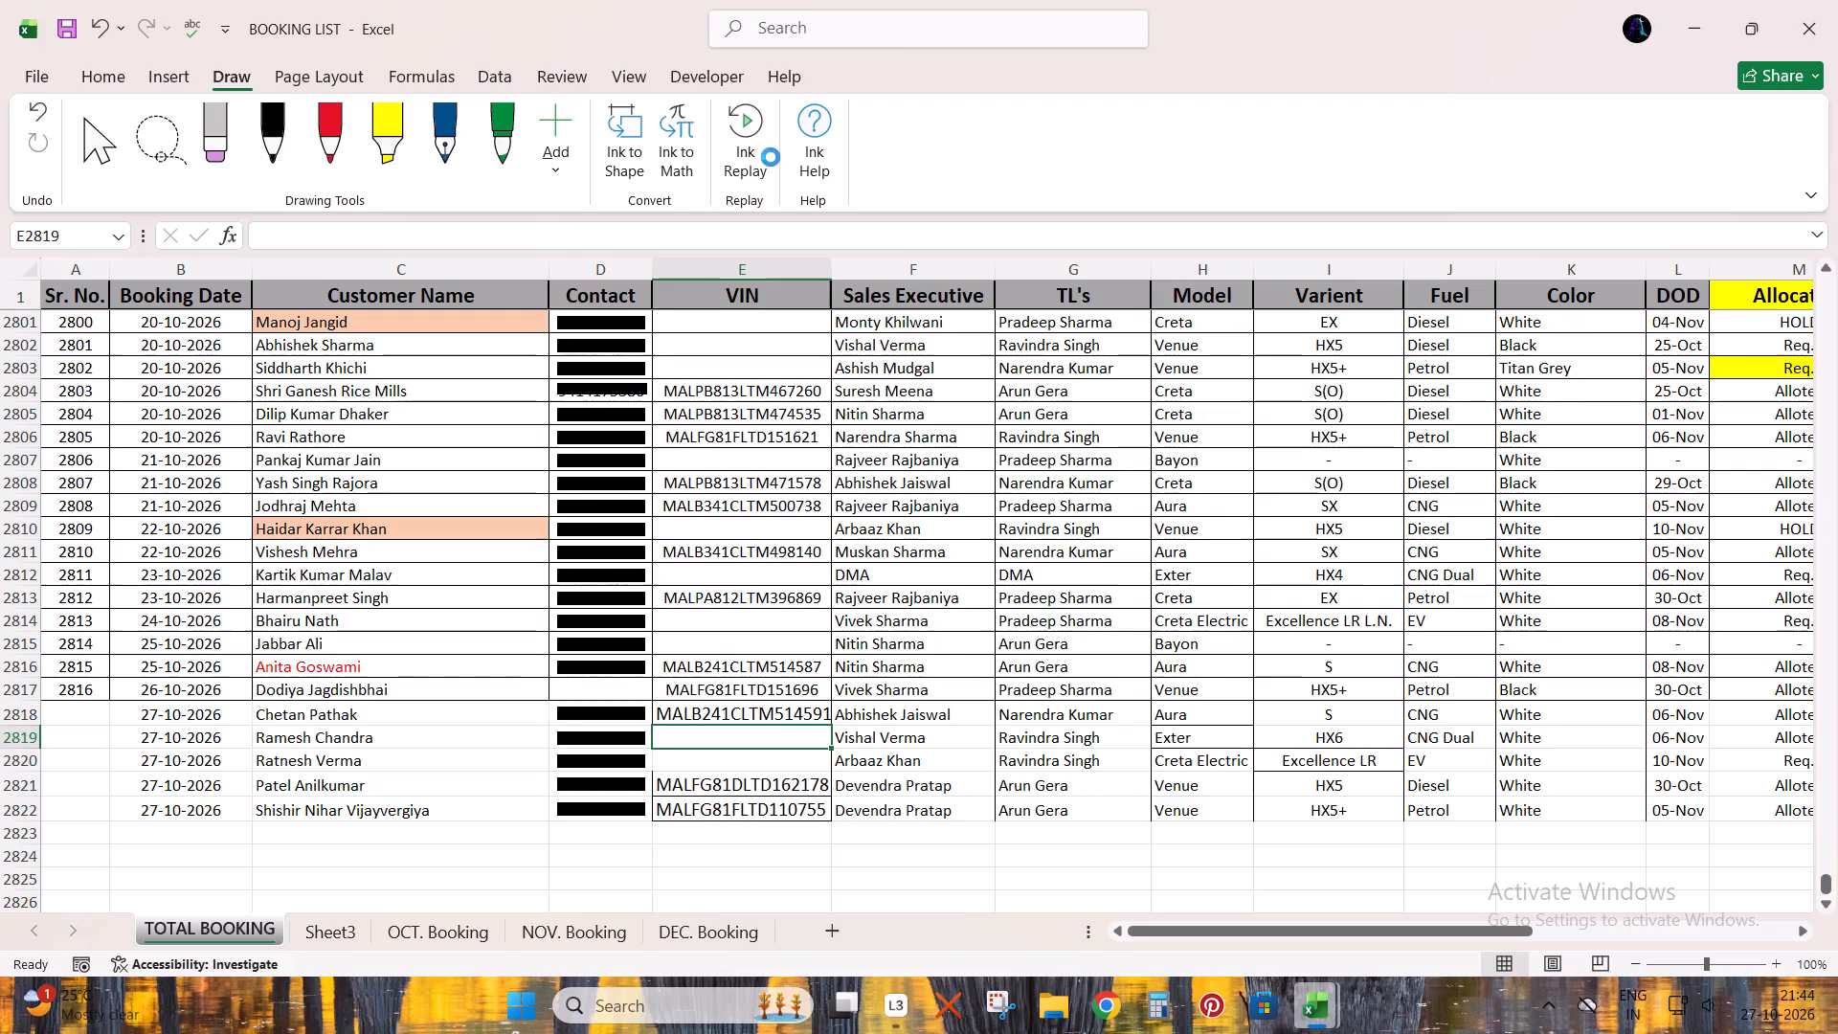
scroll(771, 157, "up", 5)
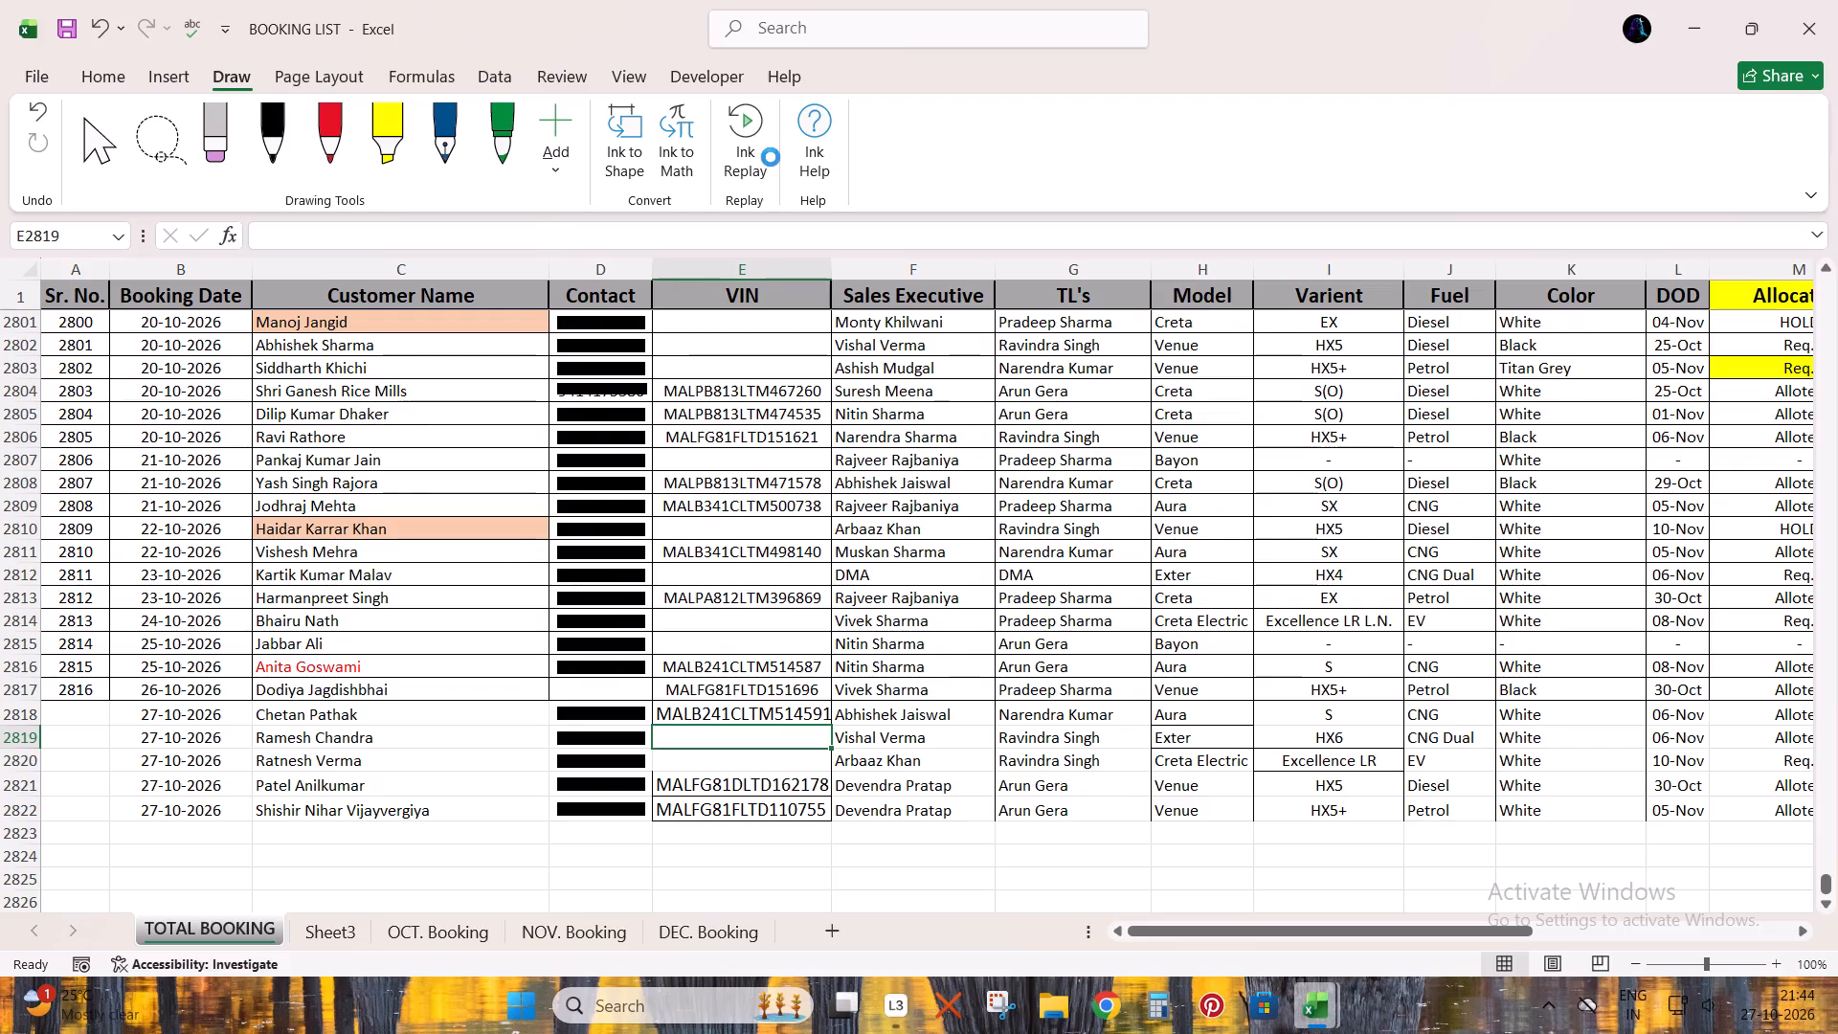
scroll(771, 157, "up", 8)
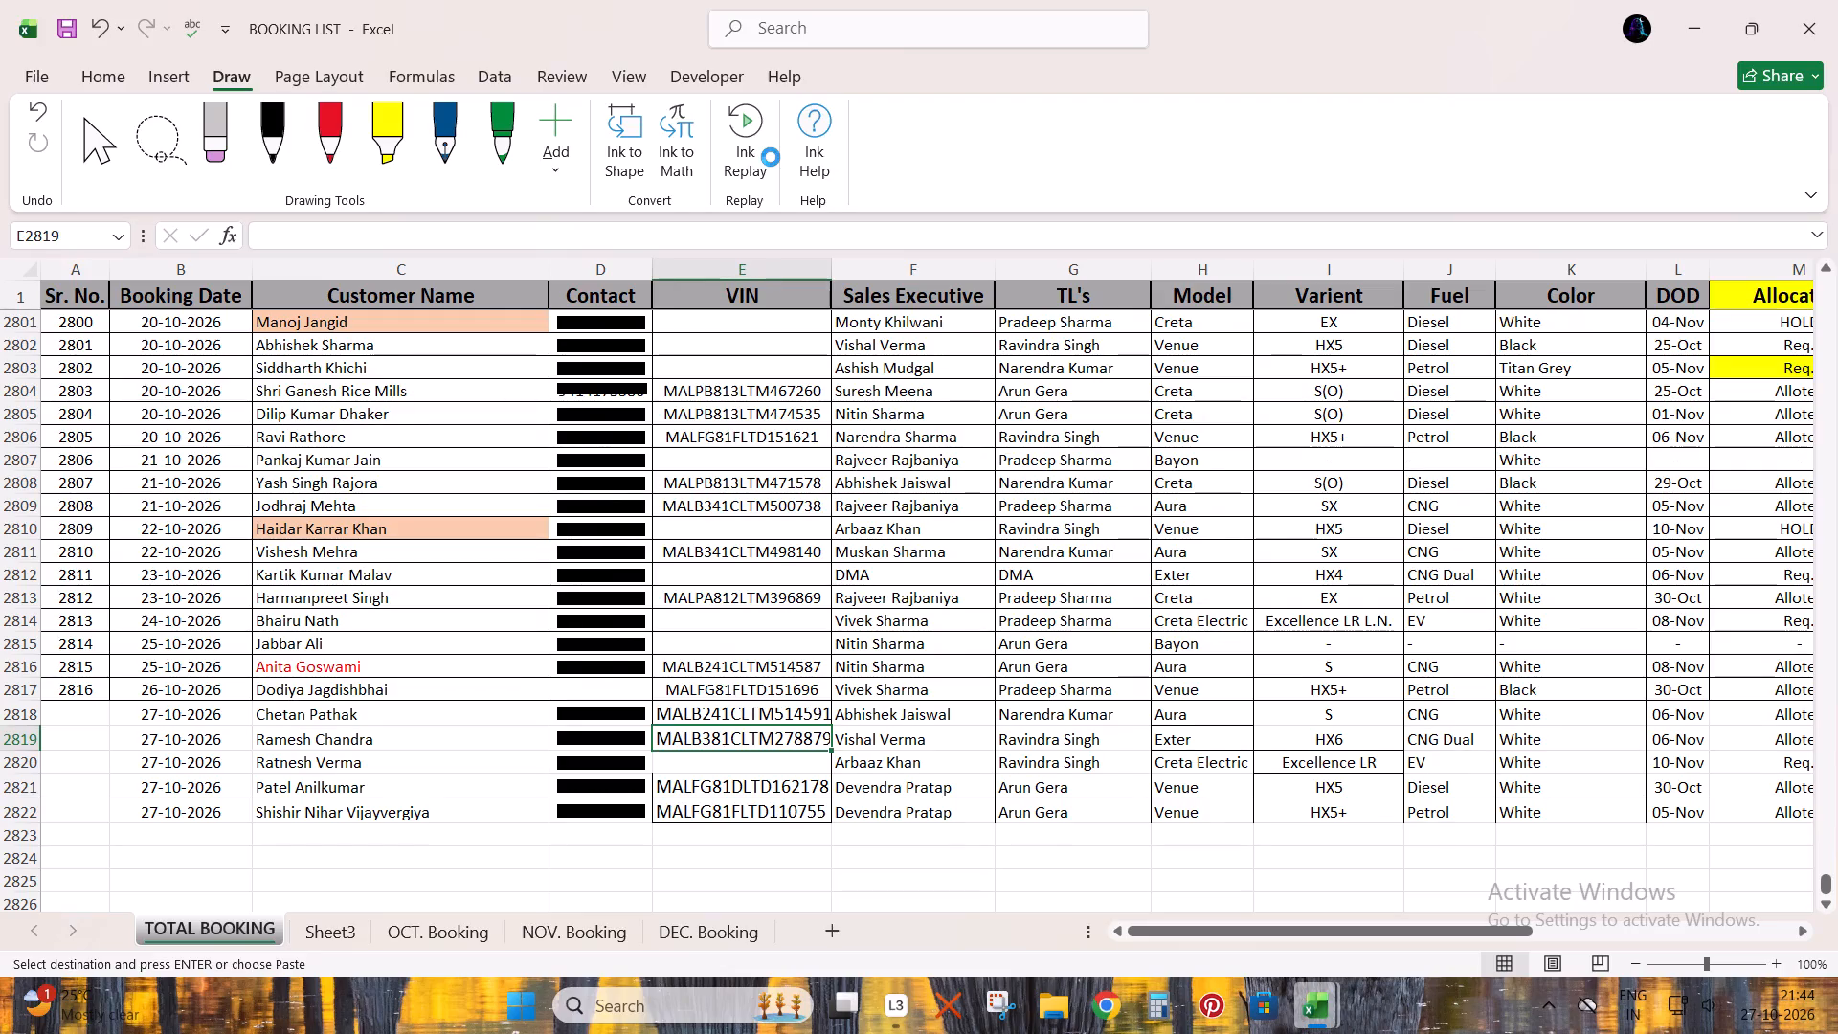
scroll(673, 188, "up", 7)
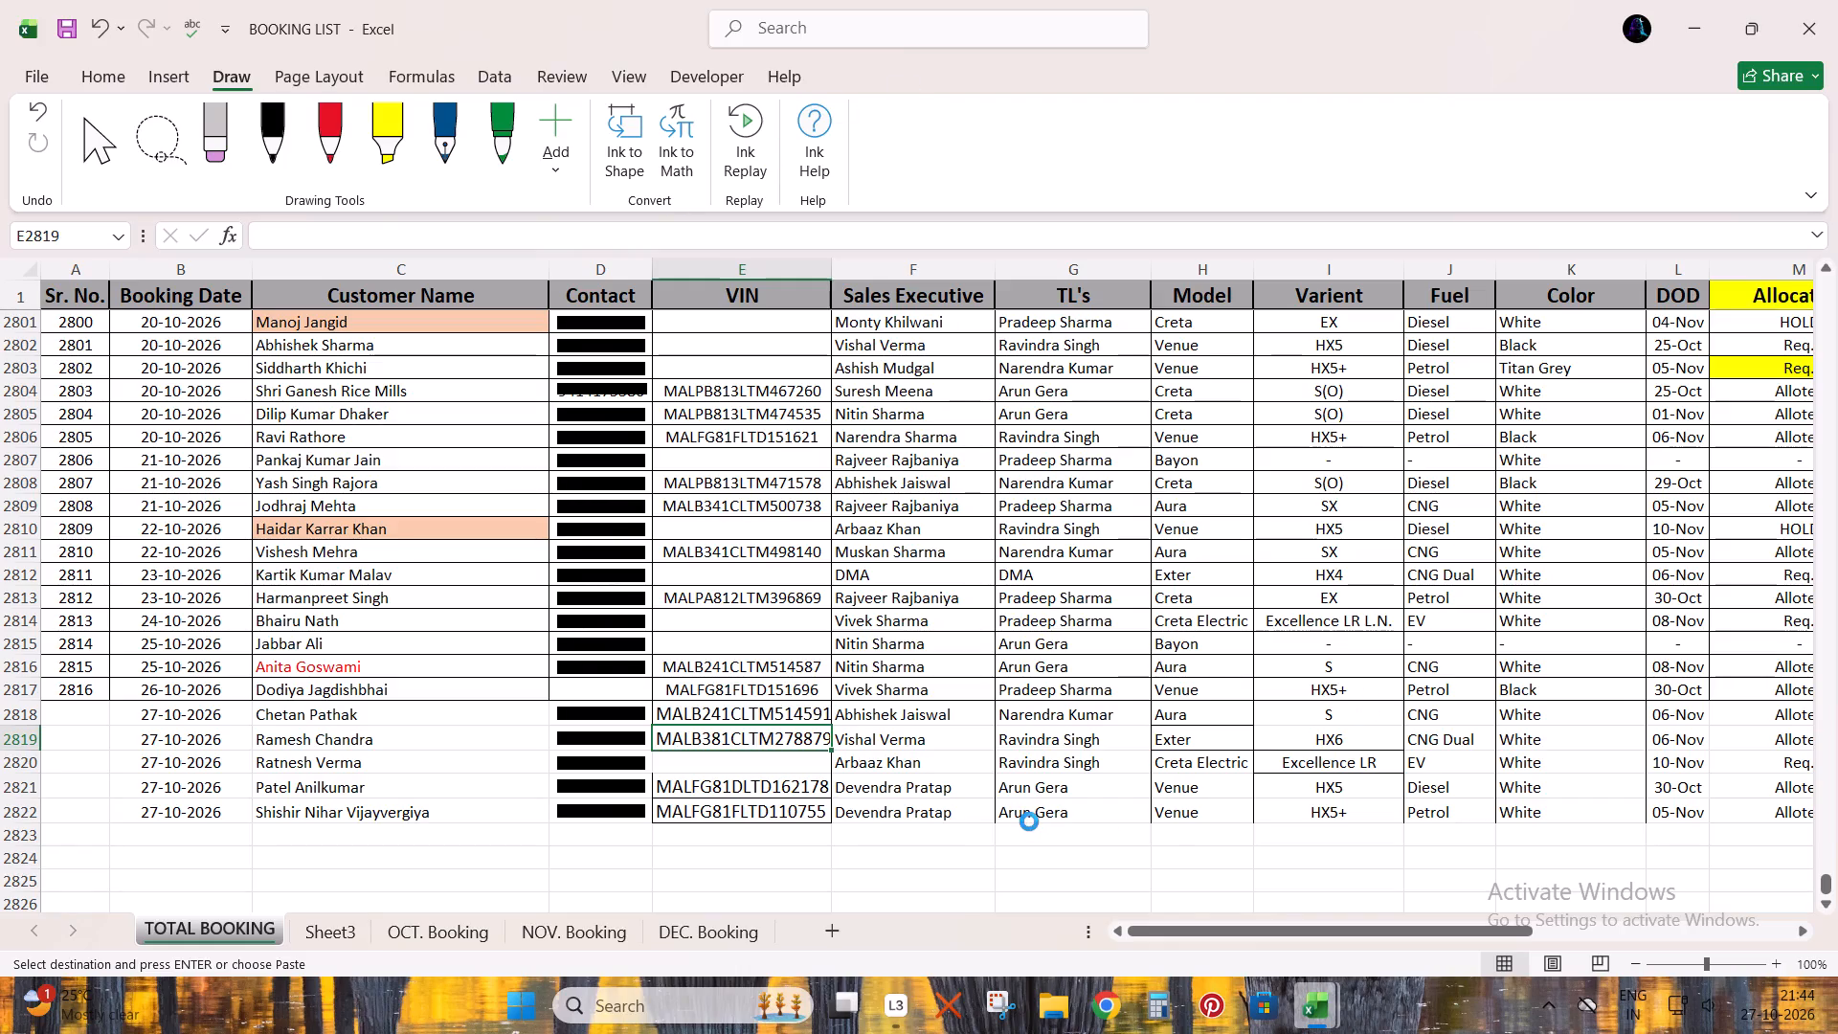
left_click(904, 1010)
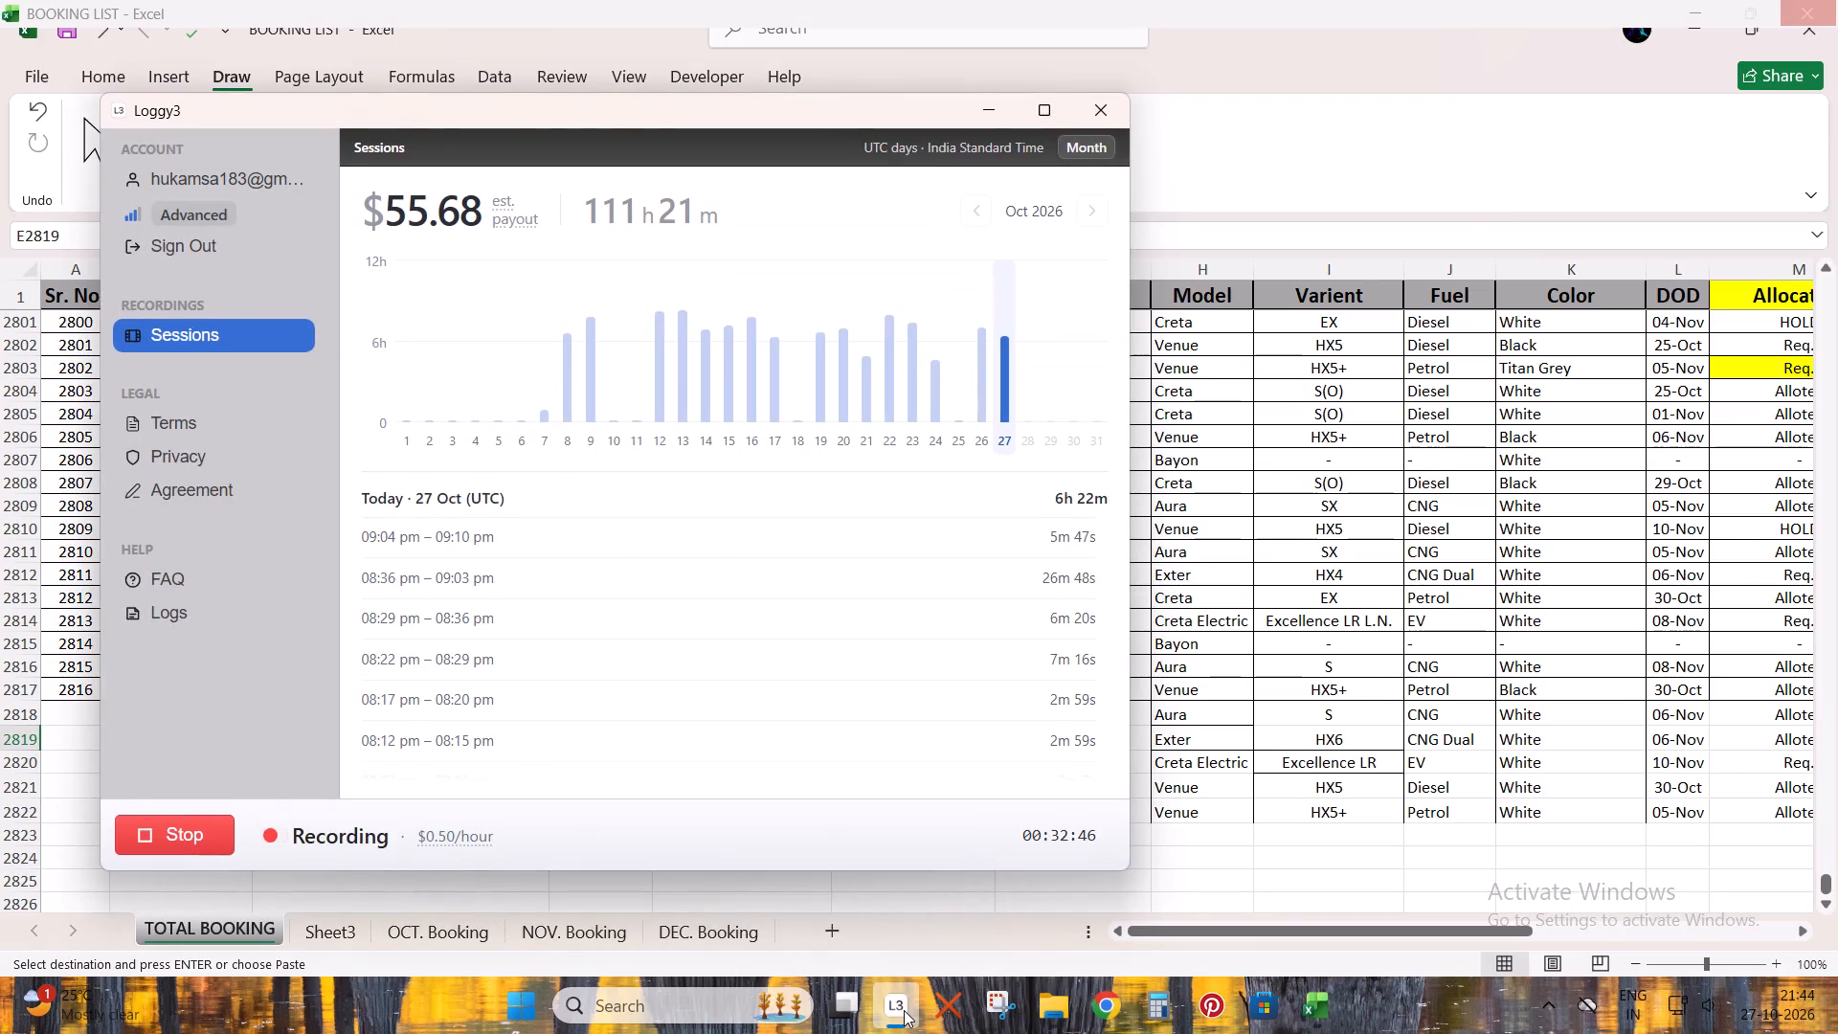
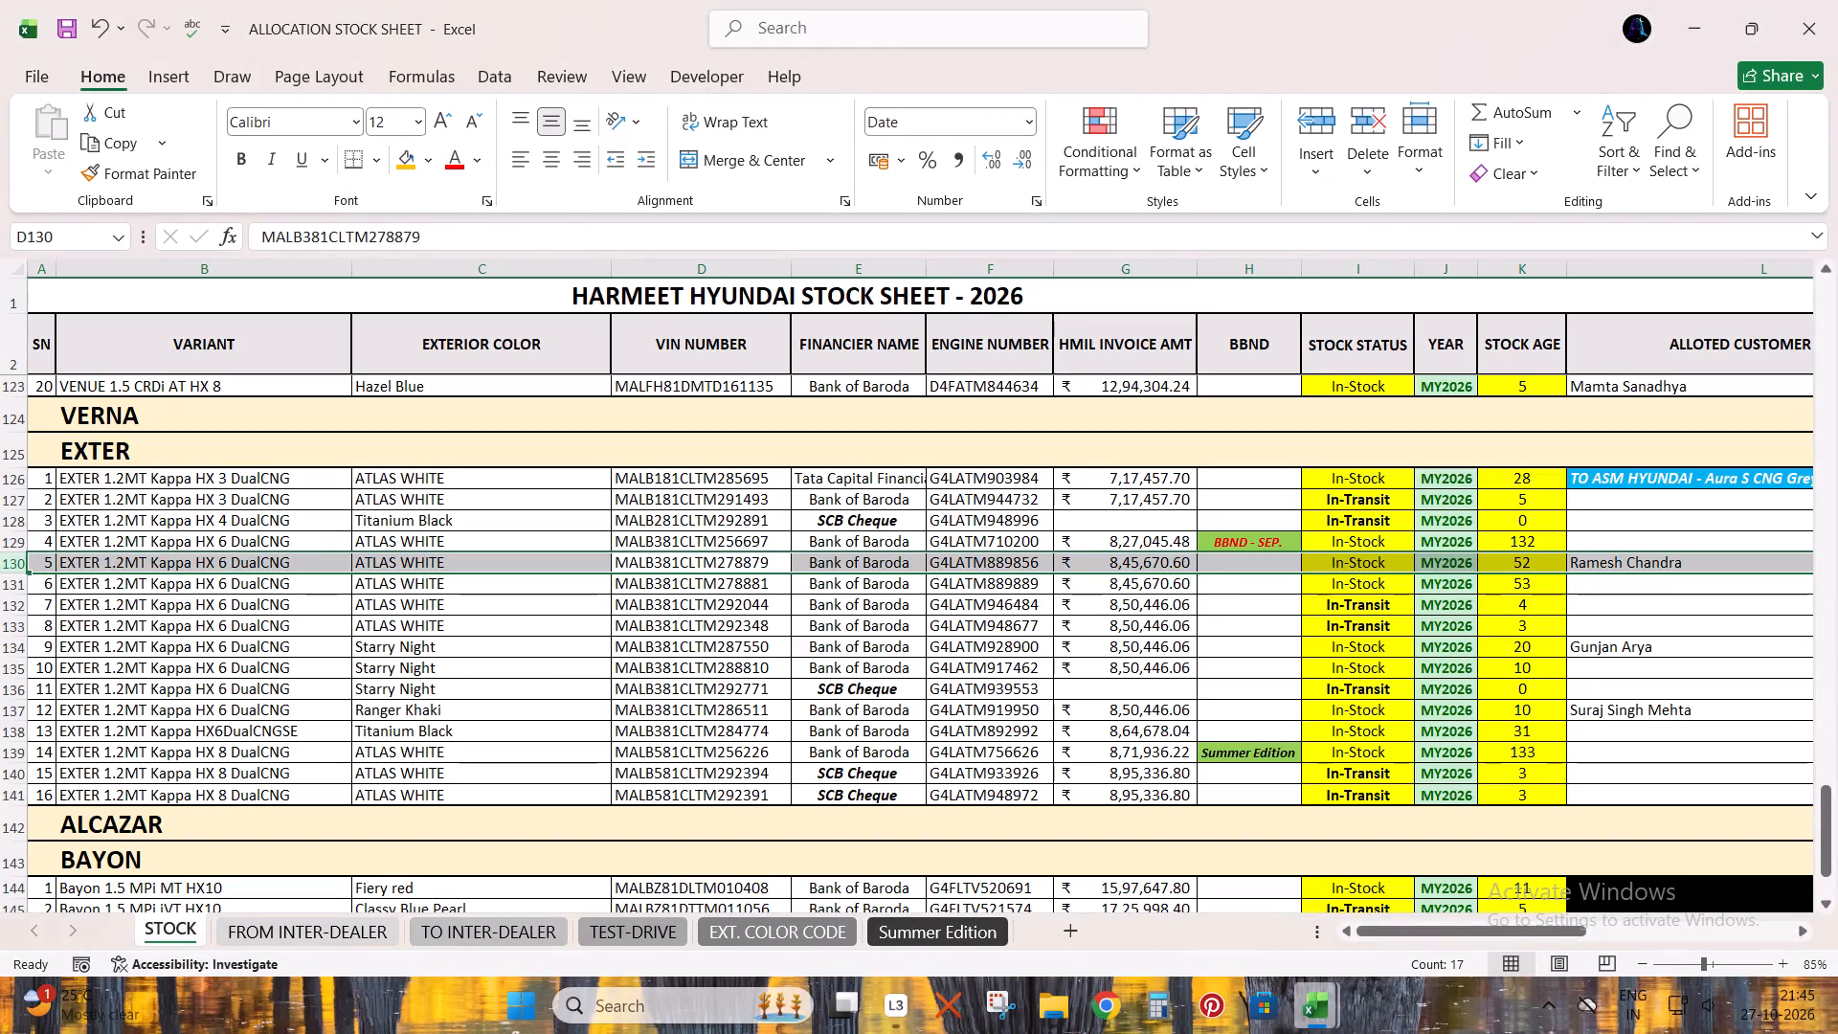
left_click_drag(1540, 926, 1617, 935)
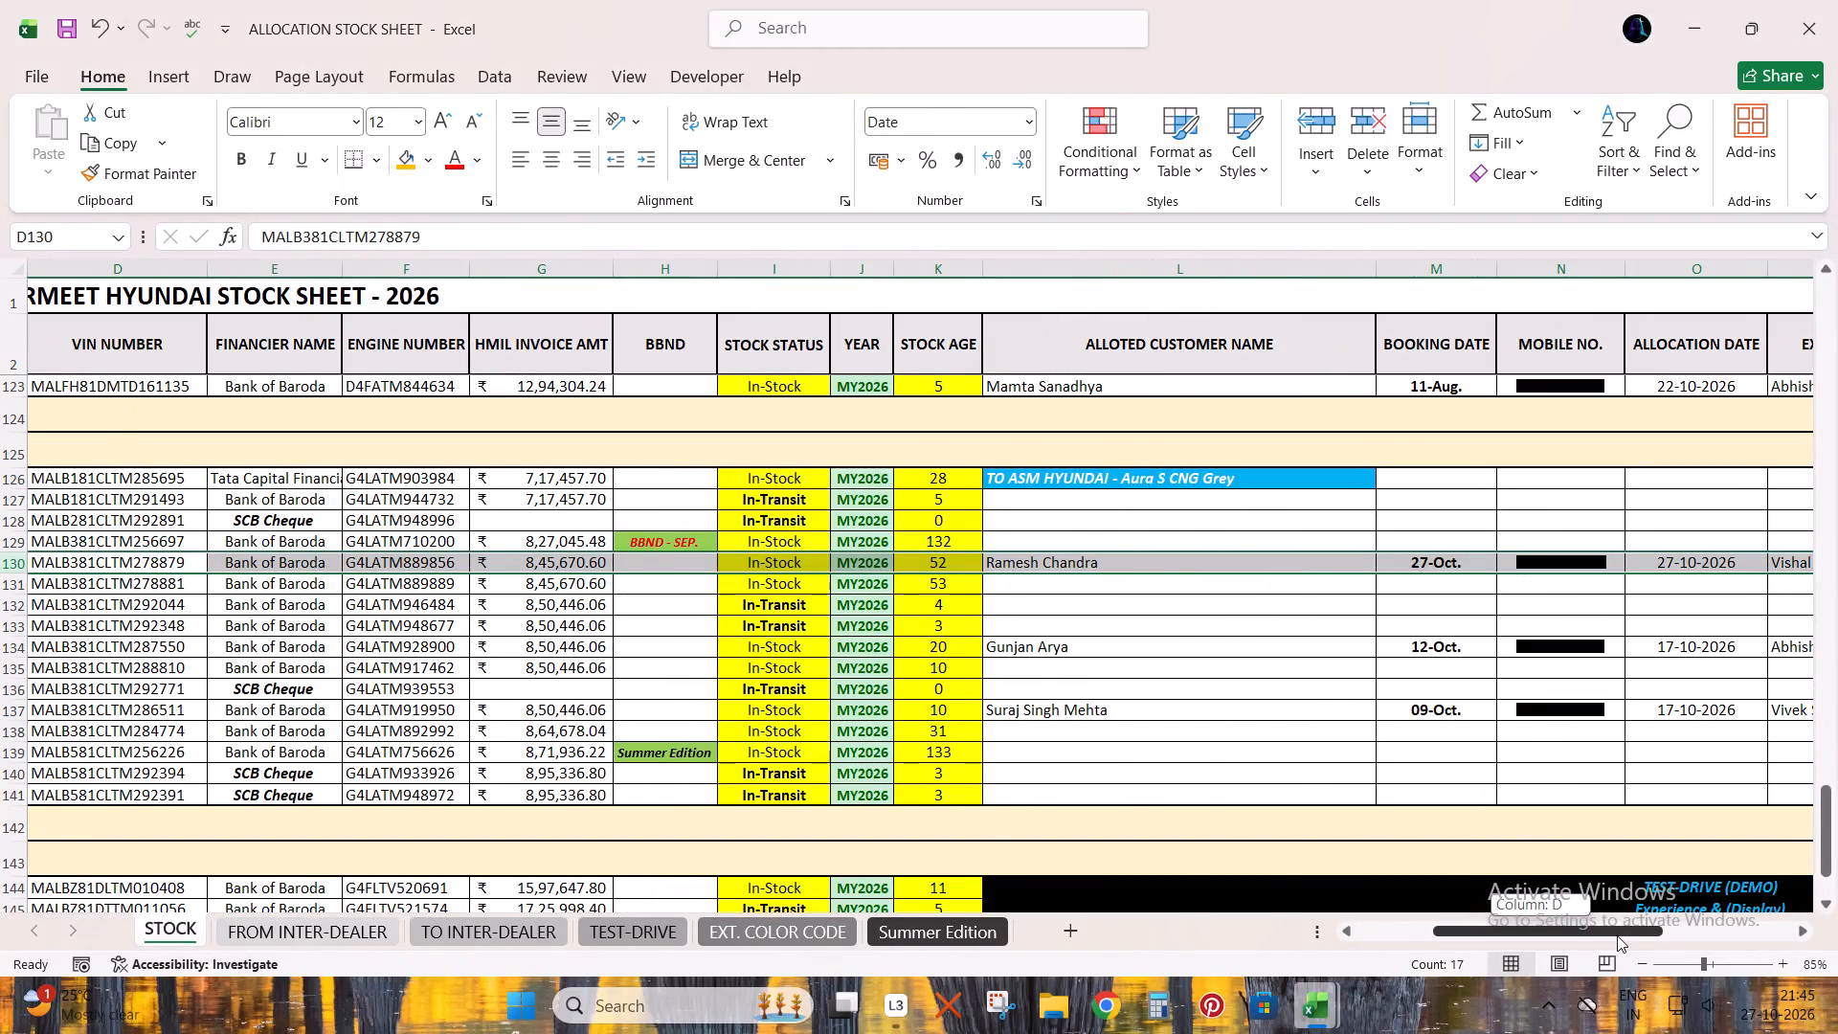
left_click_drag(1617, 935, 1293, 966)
Switch to the BOOKING LIST workbook and copy row 2817's formatting down through row 2822.
key("alt+Tab")
left_click(347, 693)
key("shift+space")
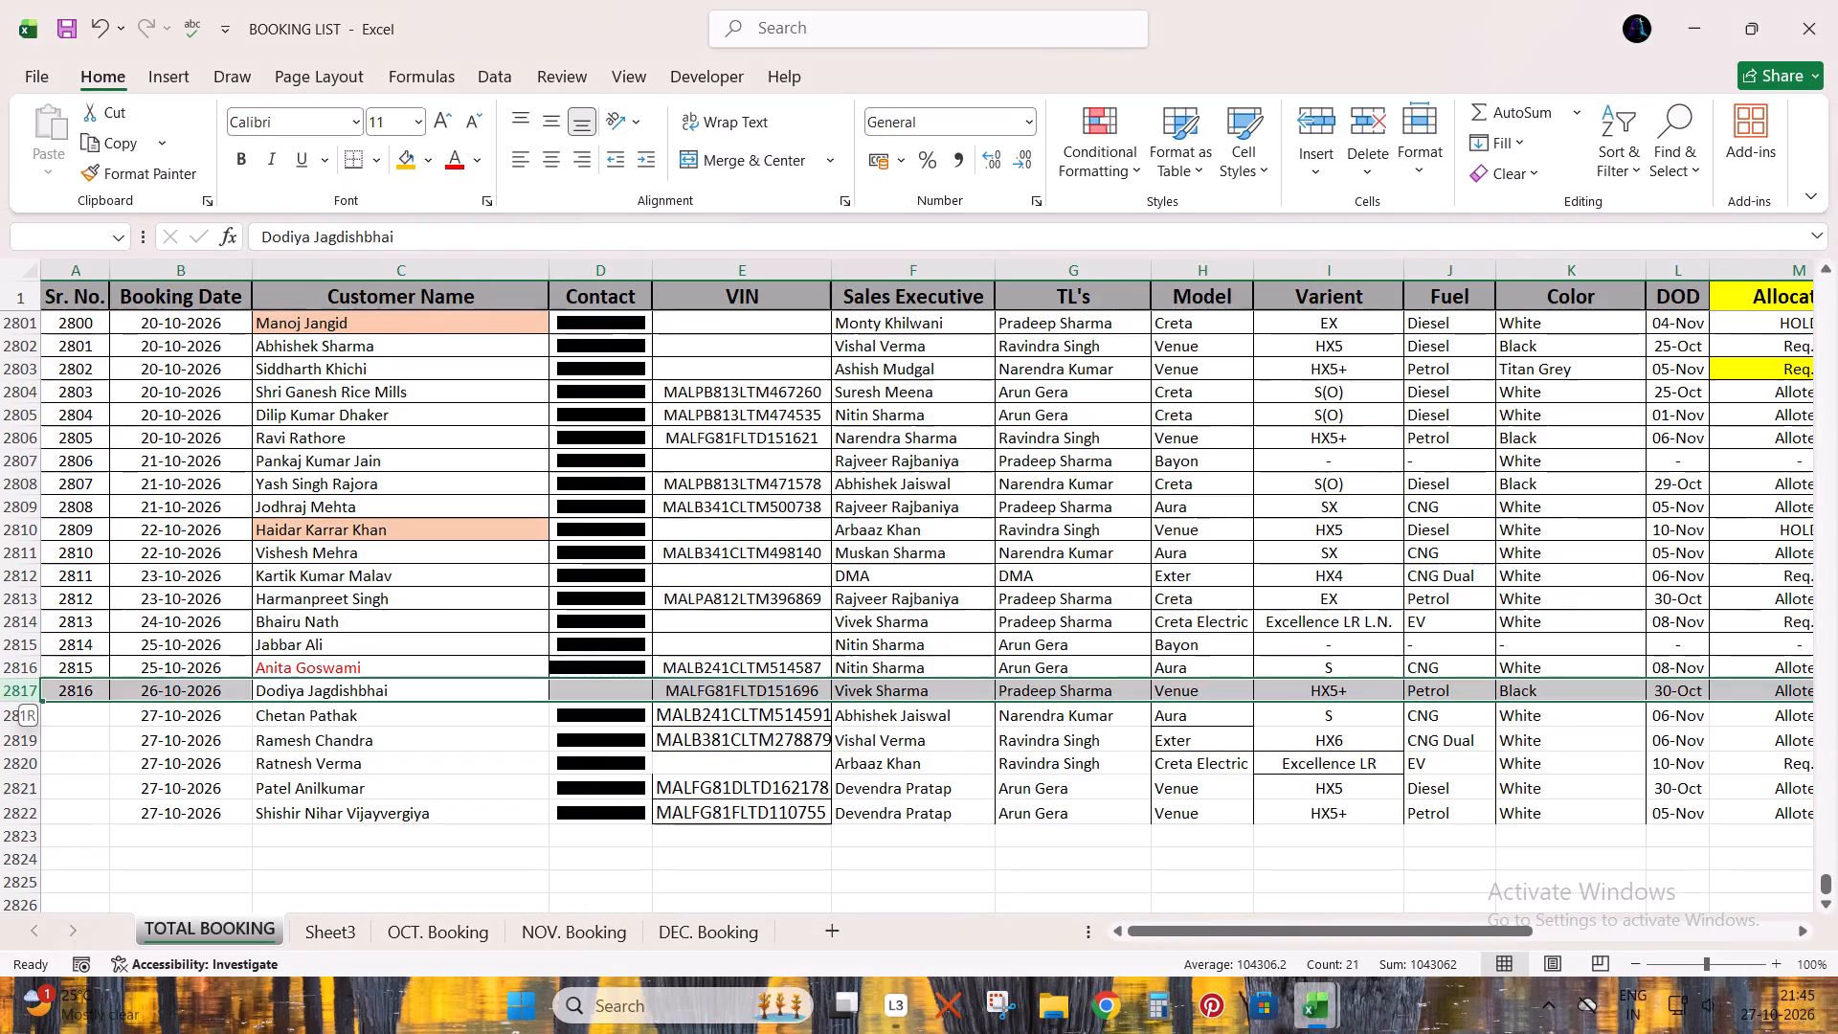
left_click(168, 167)
key("ctrl+shift+Down")
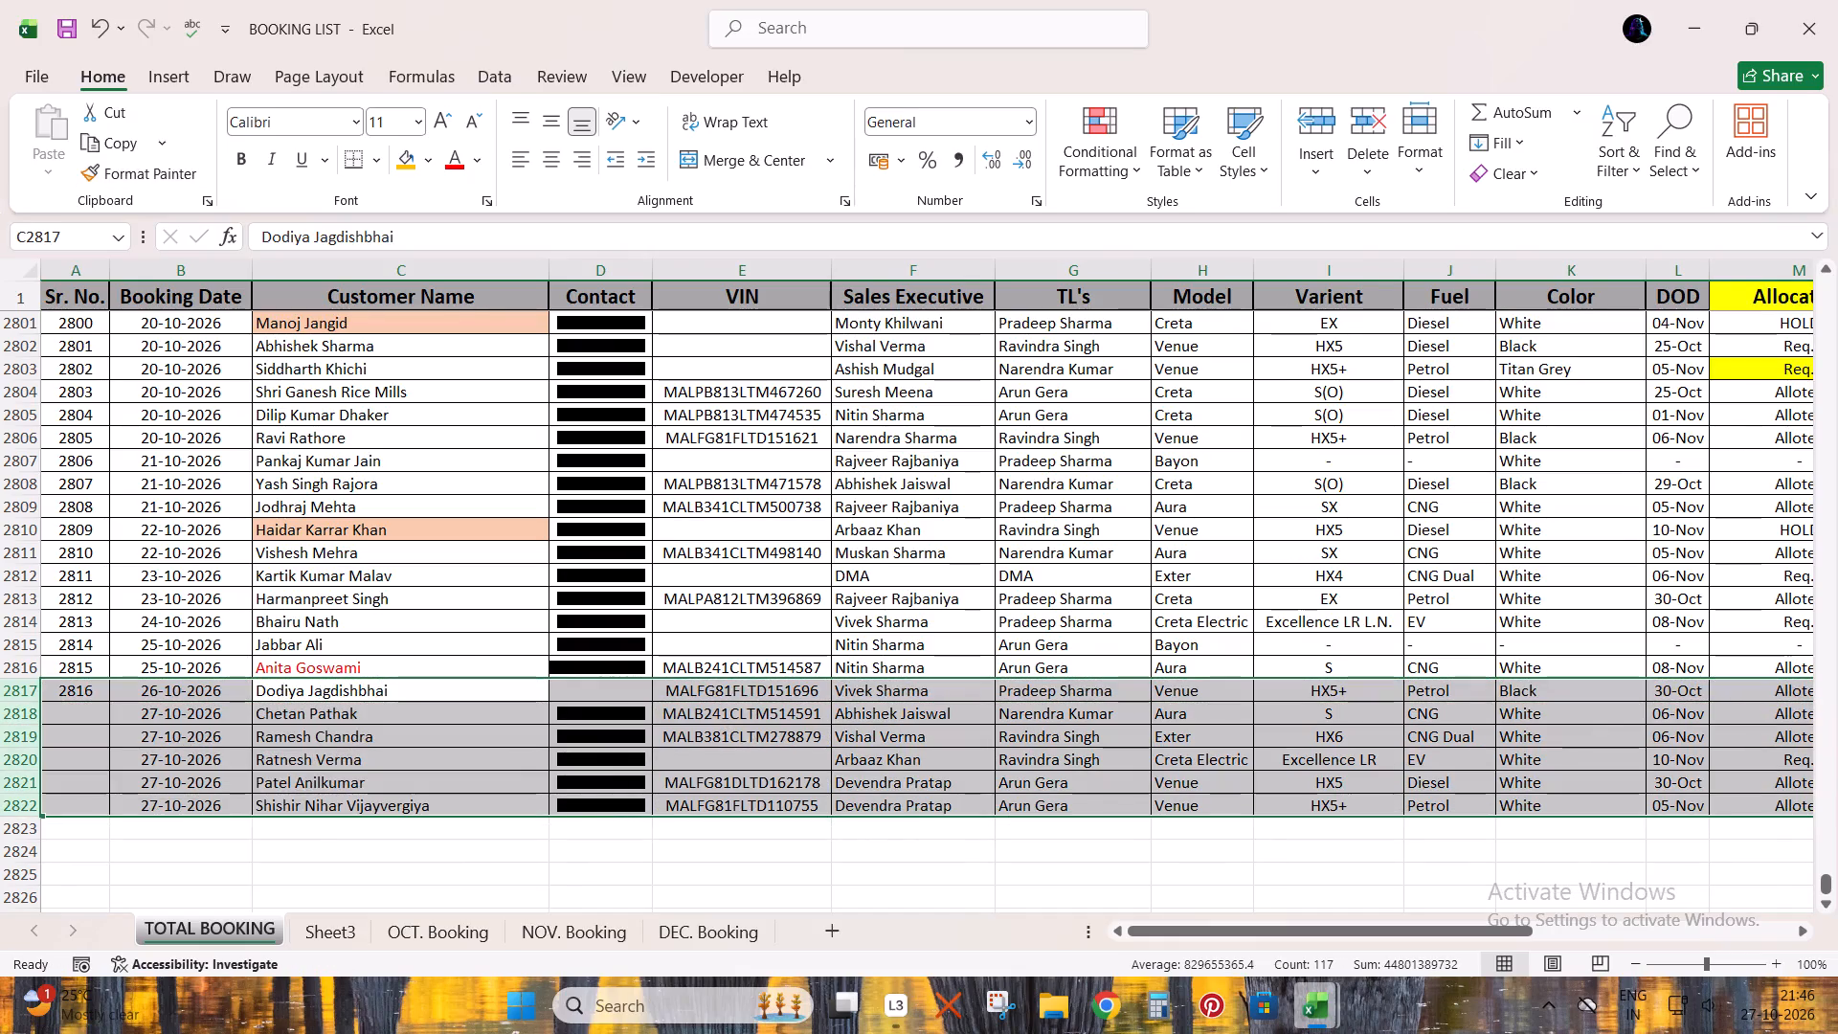
Colour the customer name in row 2822 red.
left_click(320, 802)
left_click(457, 153)
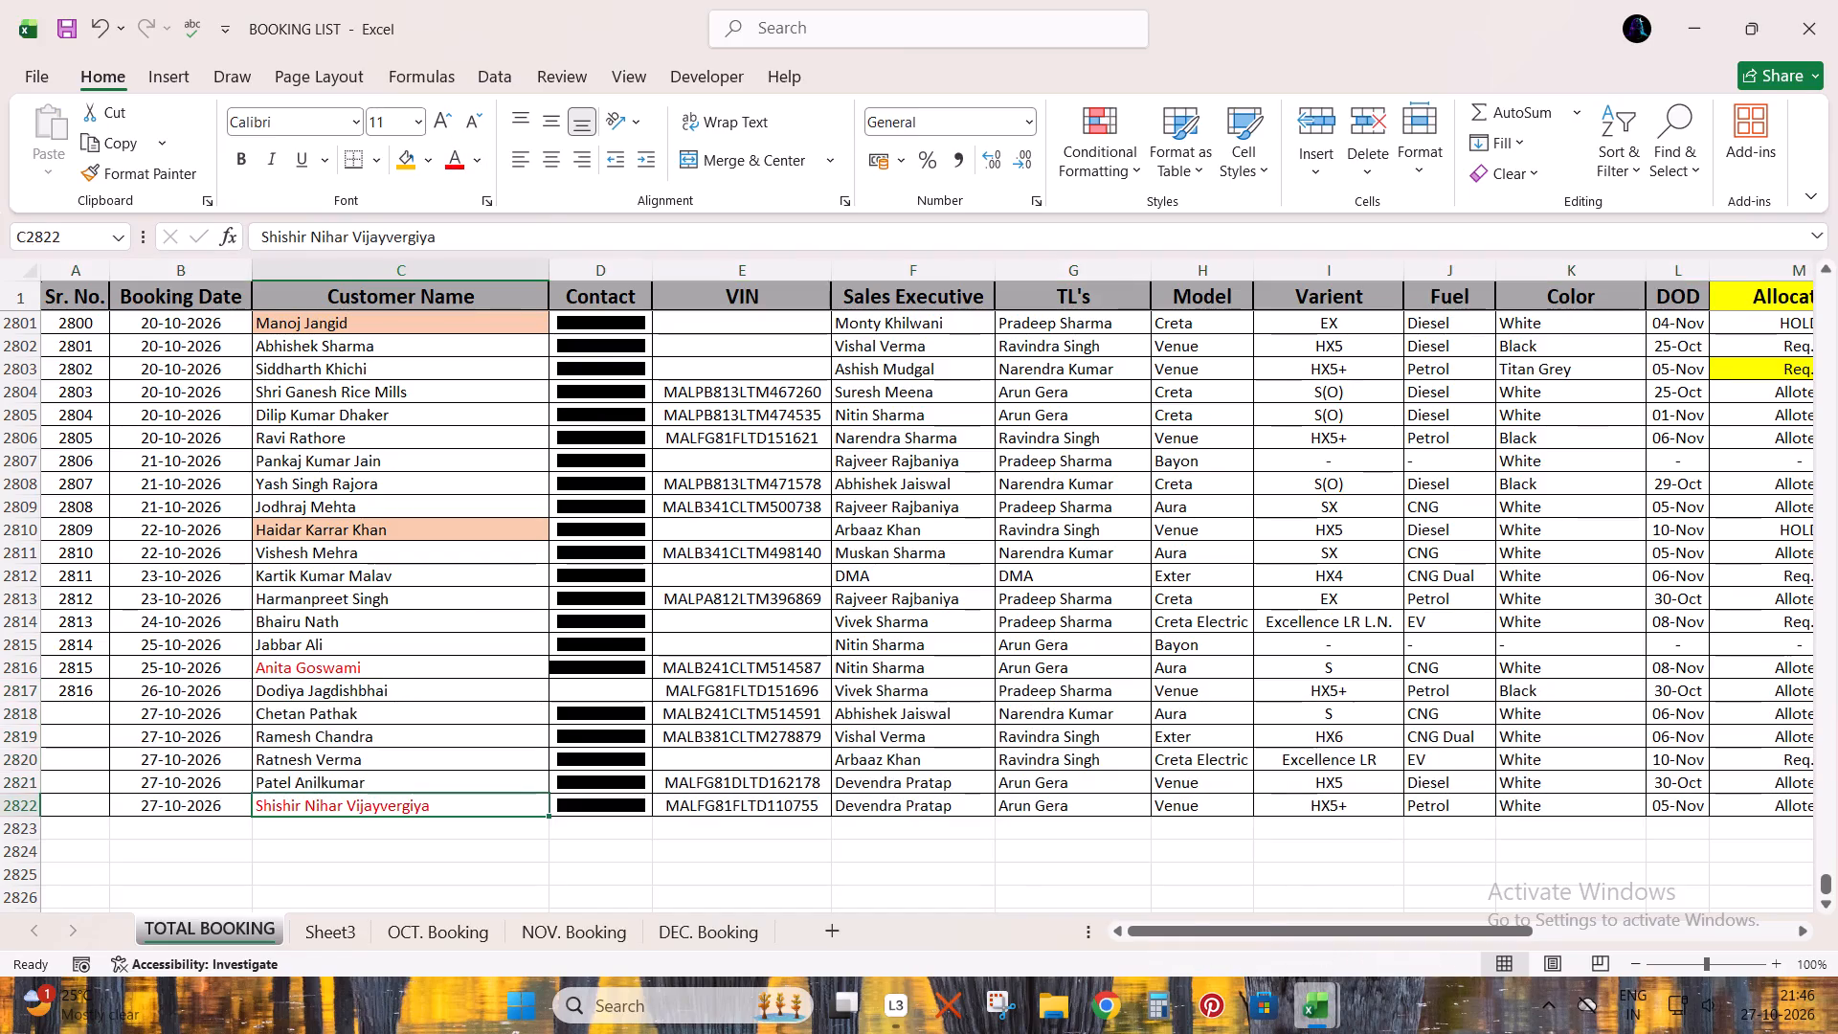
Continue the serial number series from 2815 and 2816 down to row 2822 and save the BOOKING LIST workbook.
left_click_drag(80, 677, 86, 688)
double_click(106, 700)
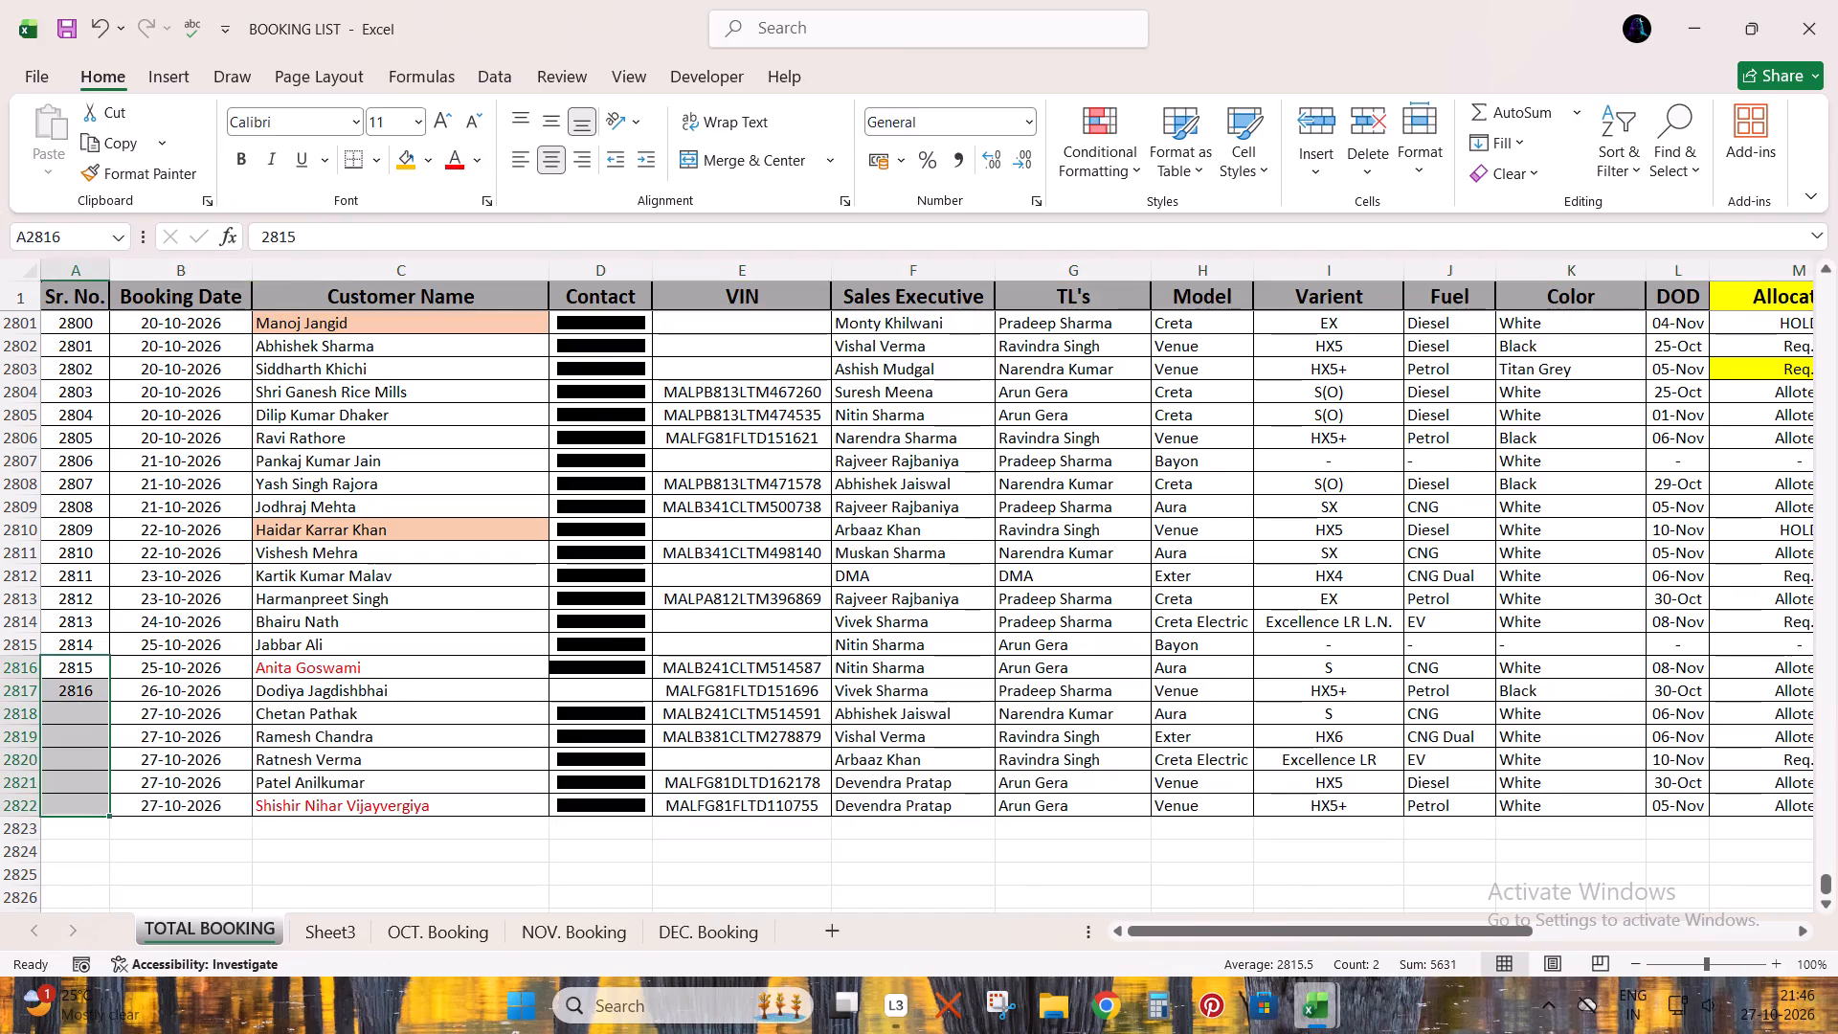
key("ctrl+s")
left_click_drag(1170, 933, 1310, 927)
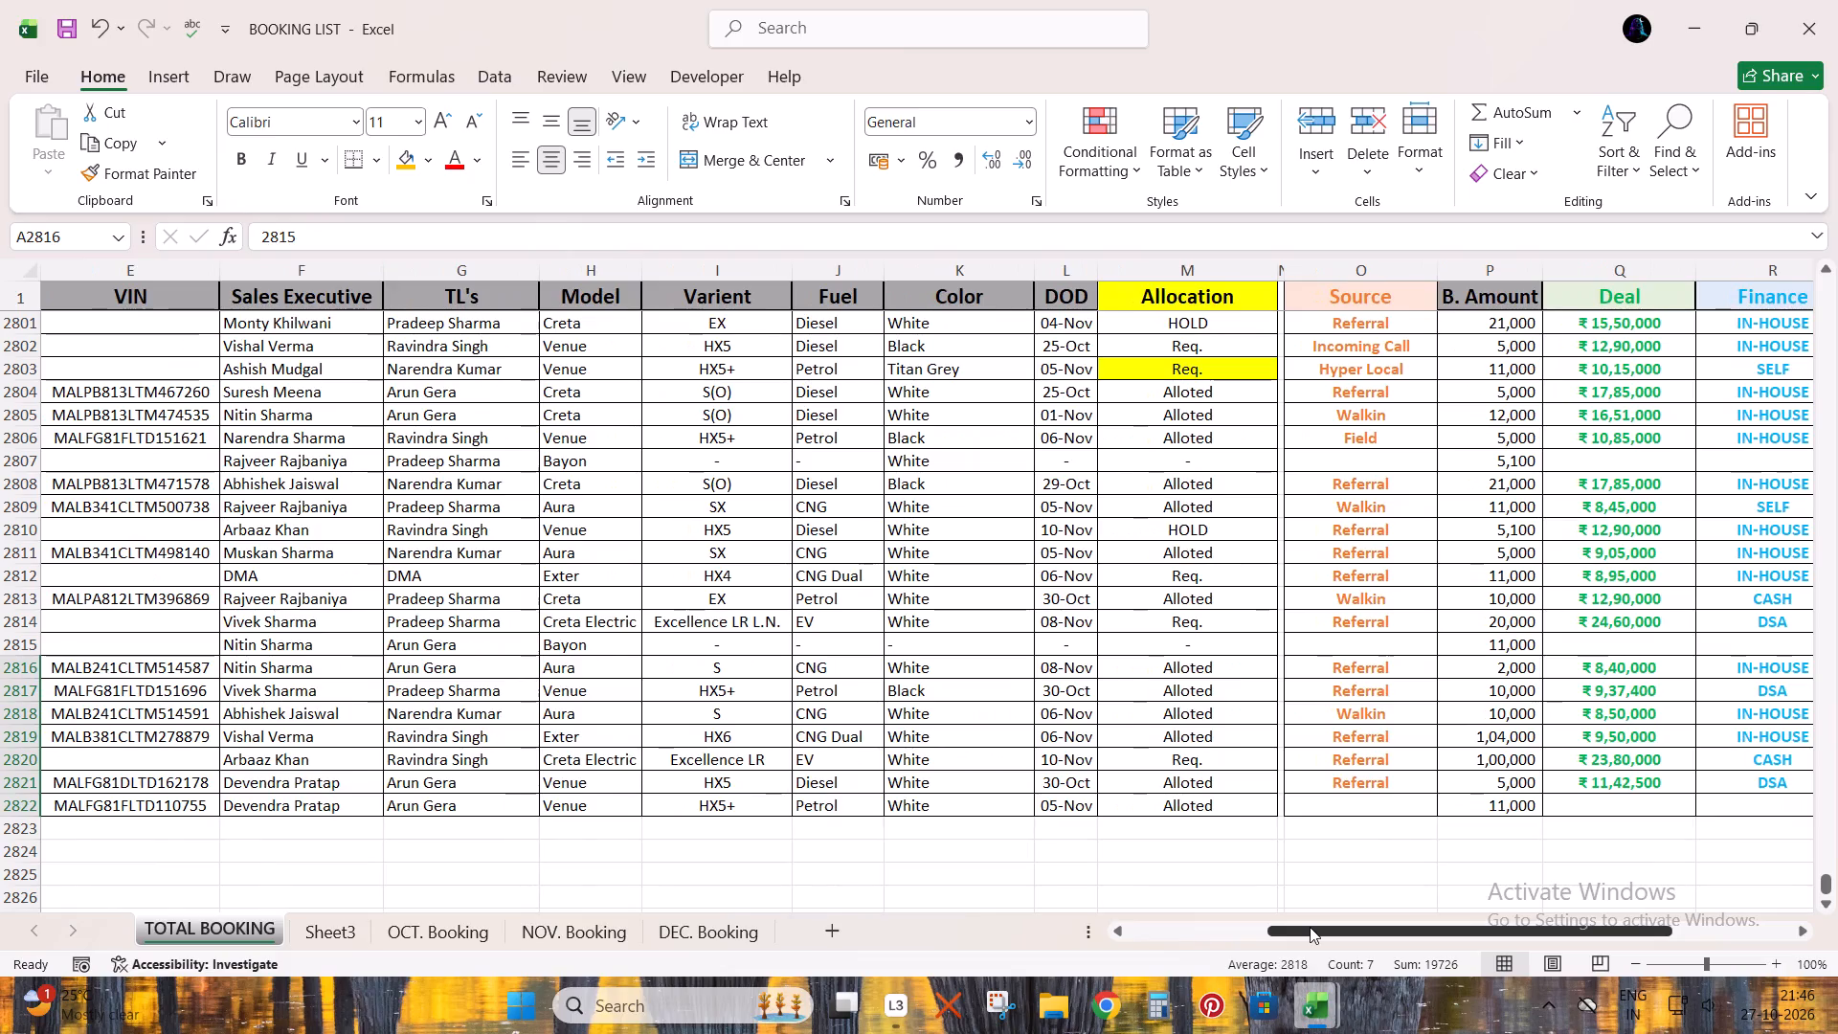
left_click_drag(1310, 927, 1002, 932)
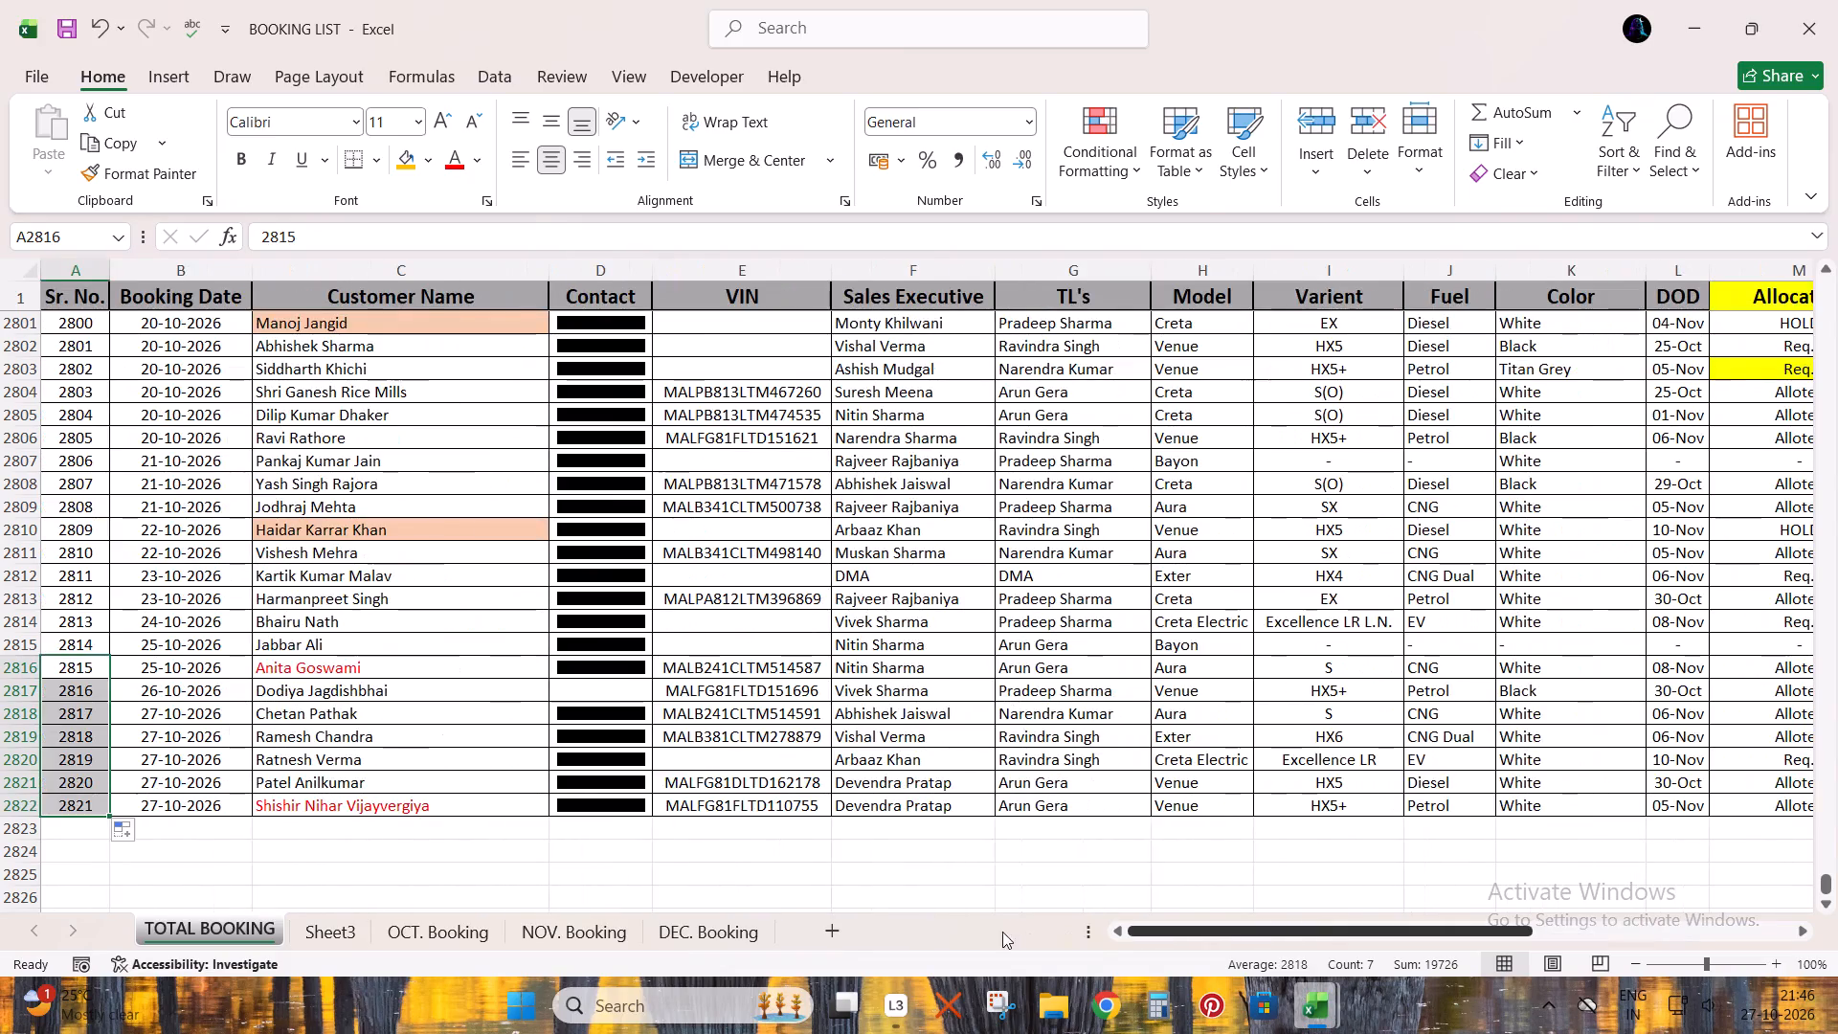
left_click_drag(1002, 932, 1001, 932)
left_click(69, 28)
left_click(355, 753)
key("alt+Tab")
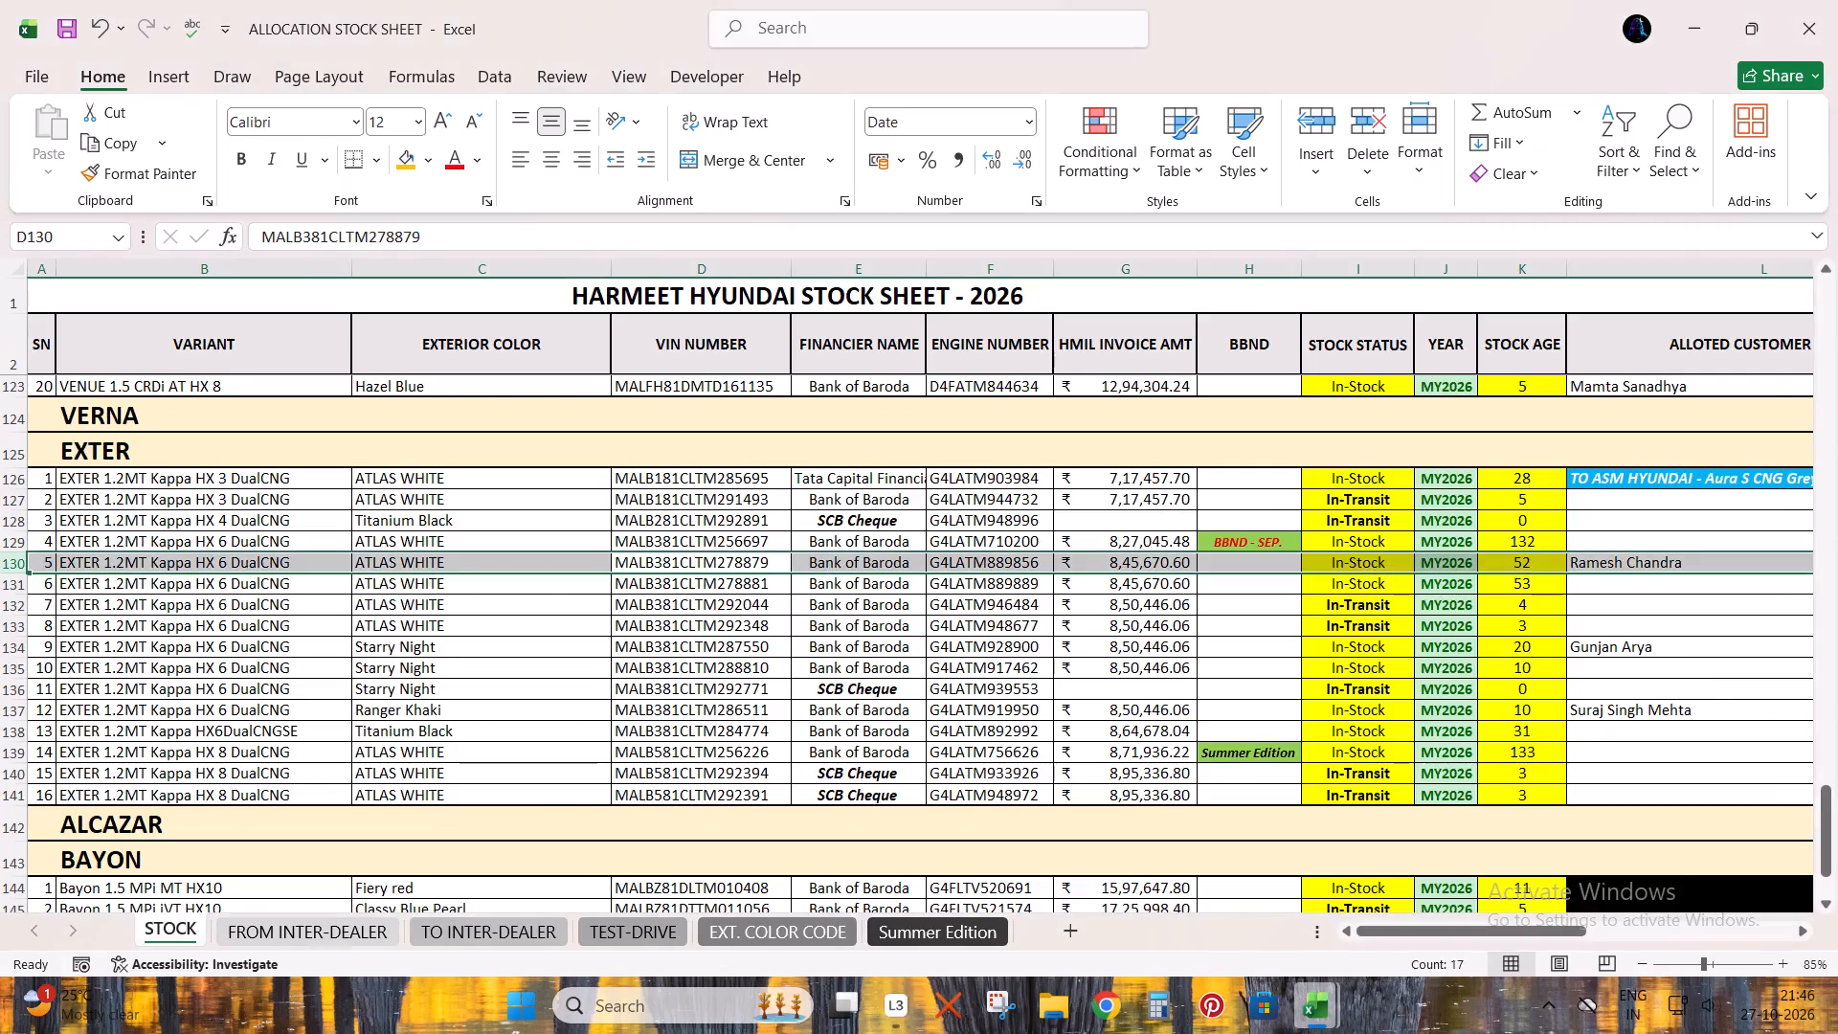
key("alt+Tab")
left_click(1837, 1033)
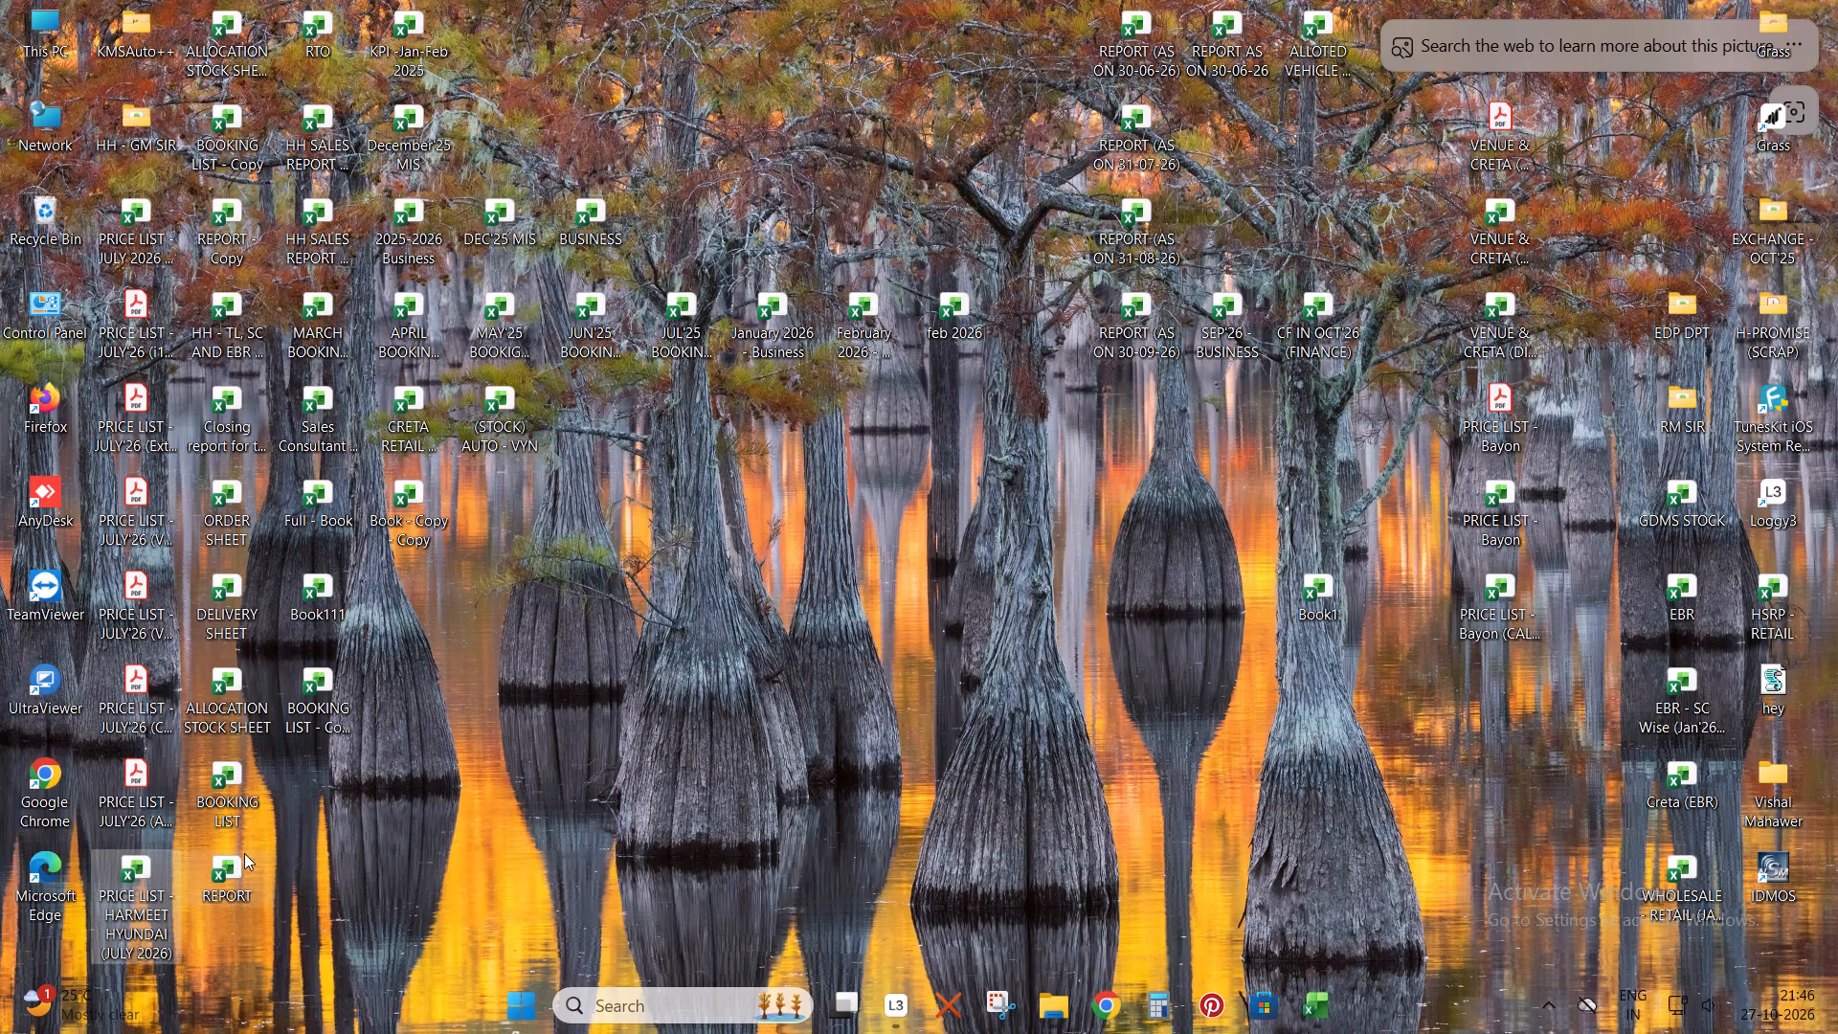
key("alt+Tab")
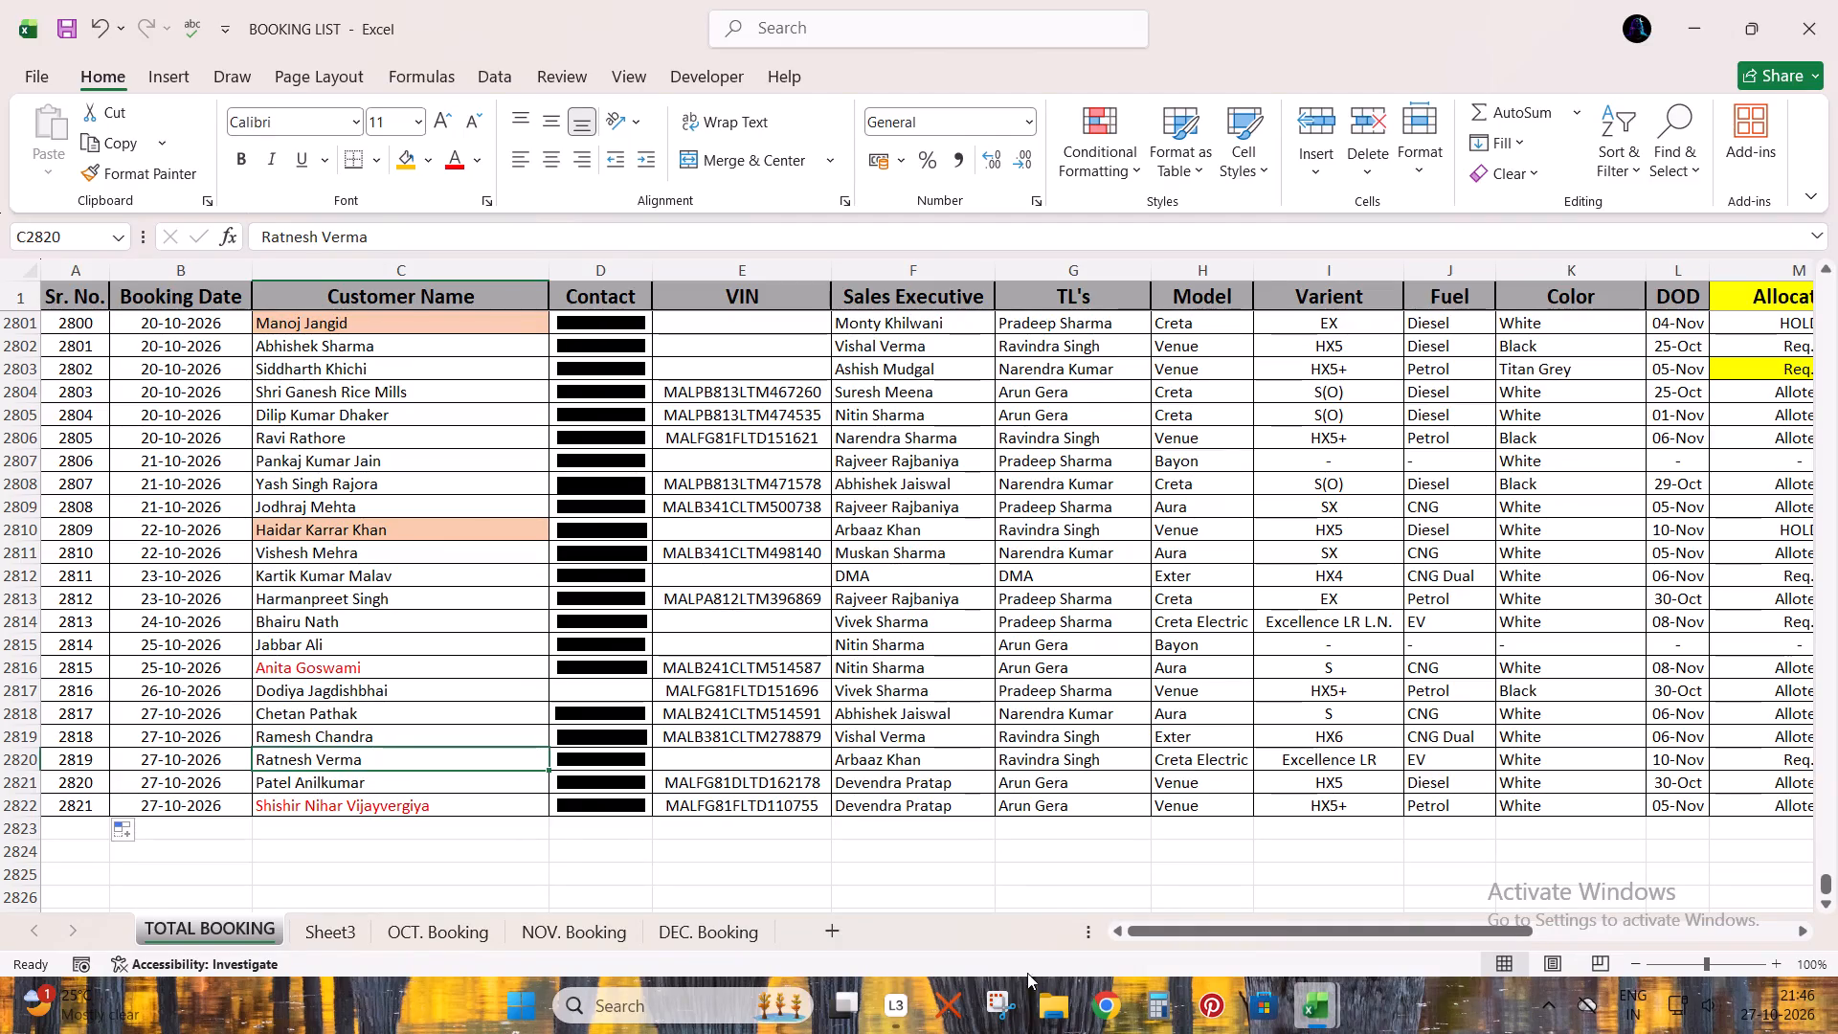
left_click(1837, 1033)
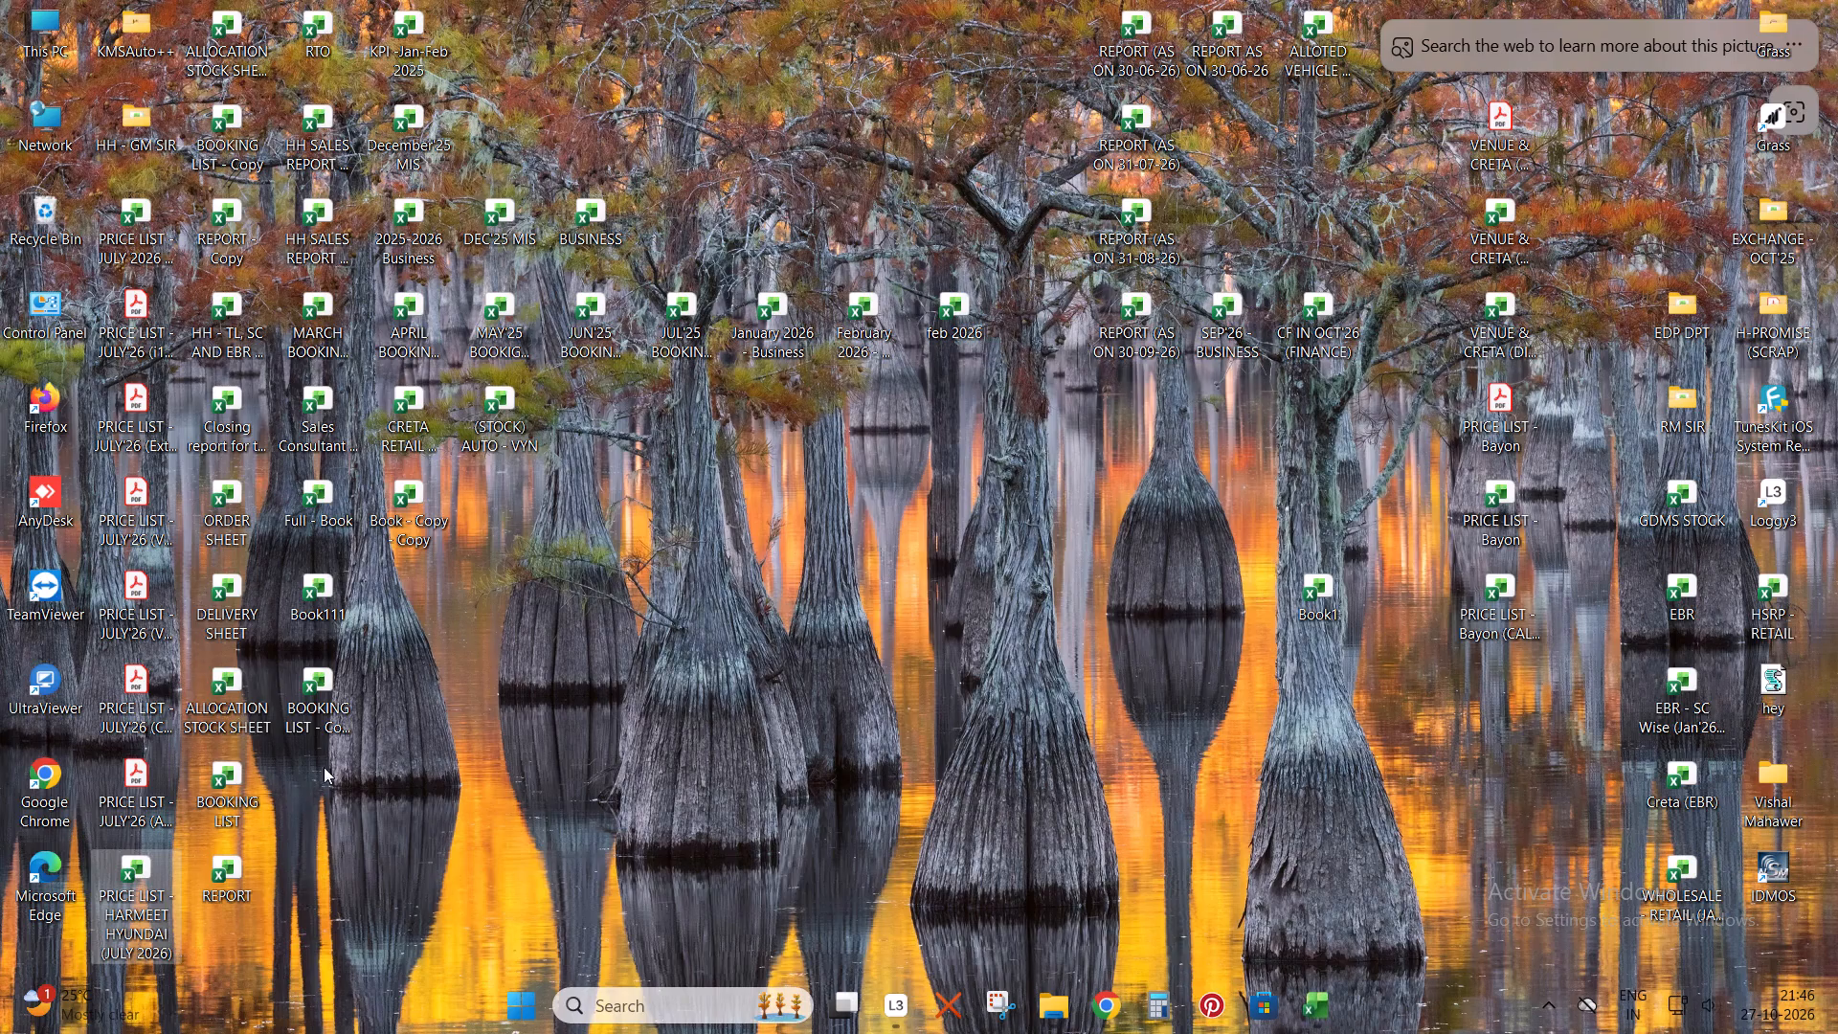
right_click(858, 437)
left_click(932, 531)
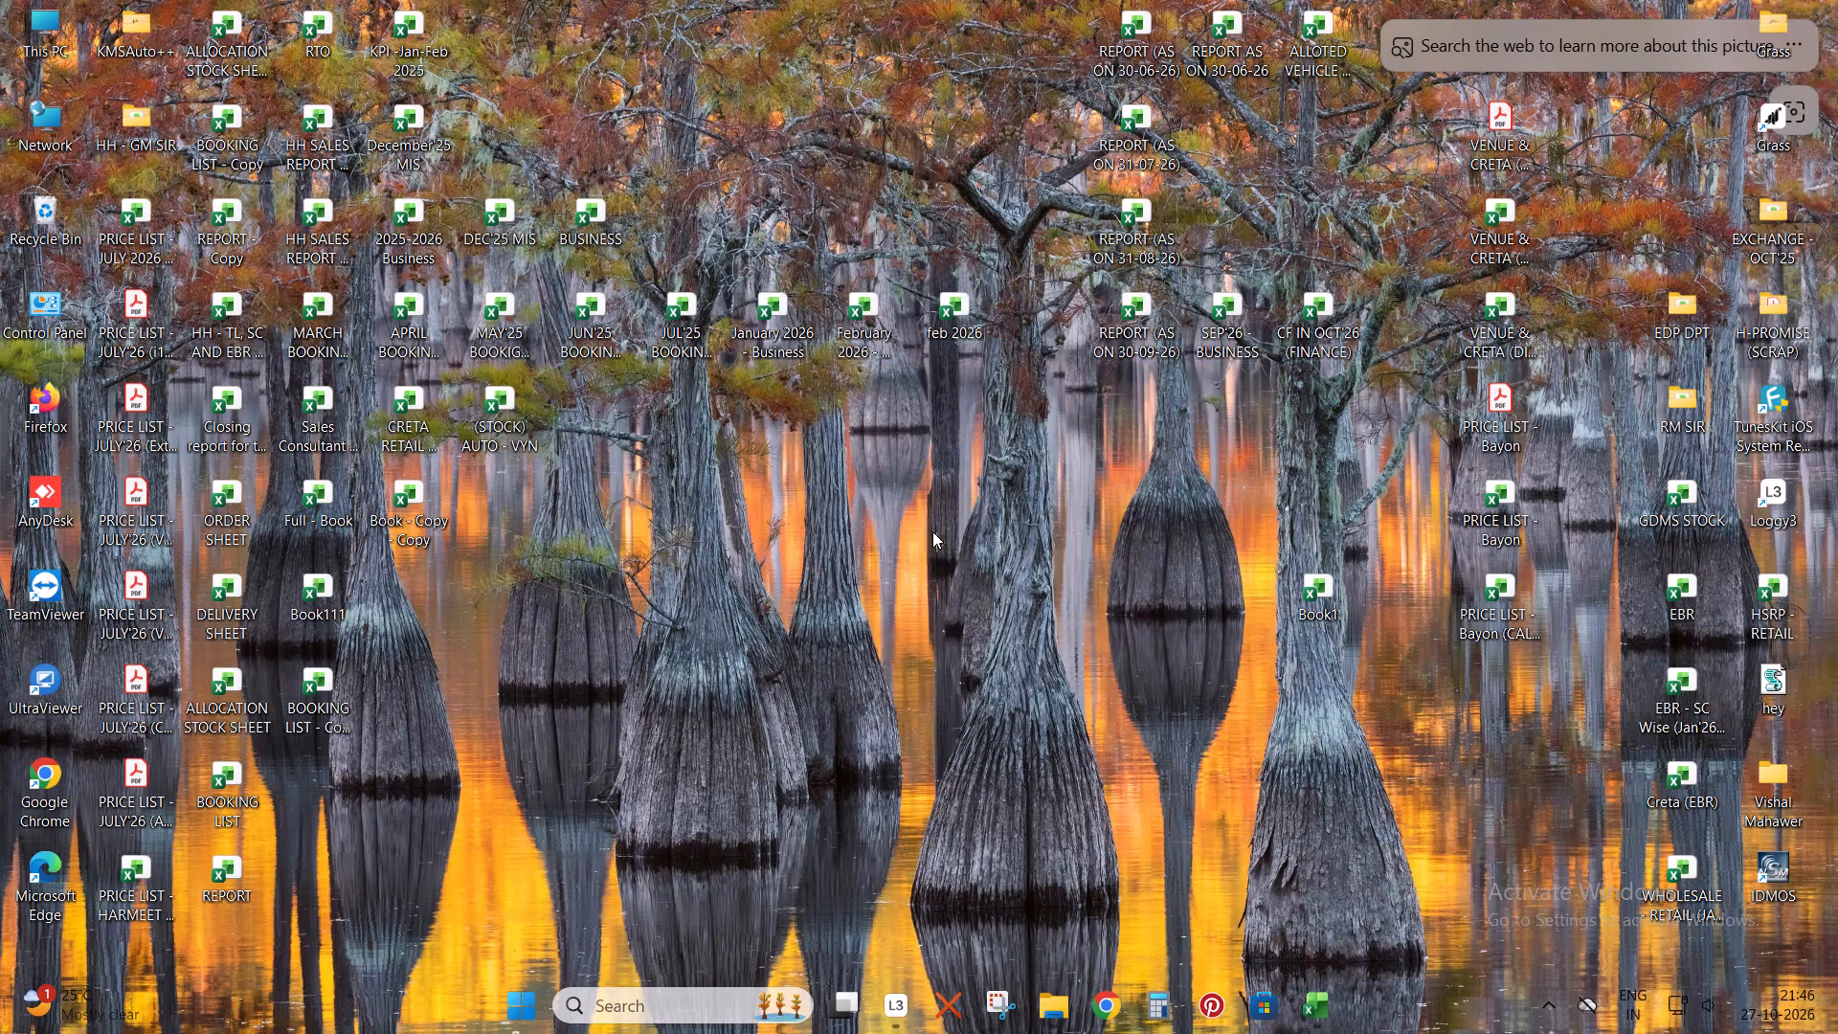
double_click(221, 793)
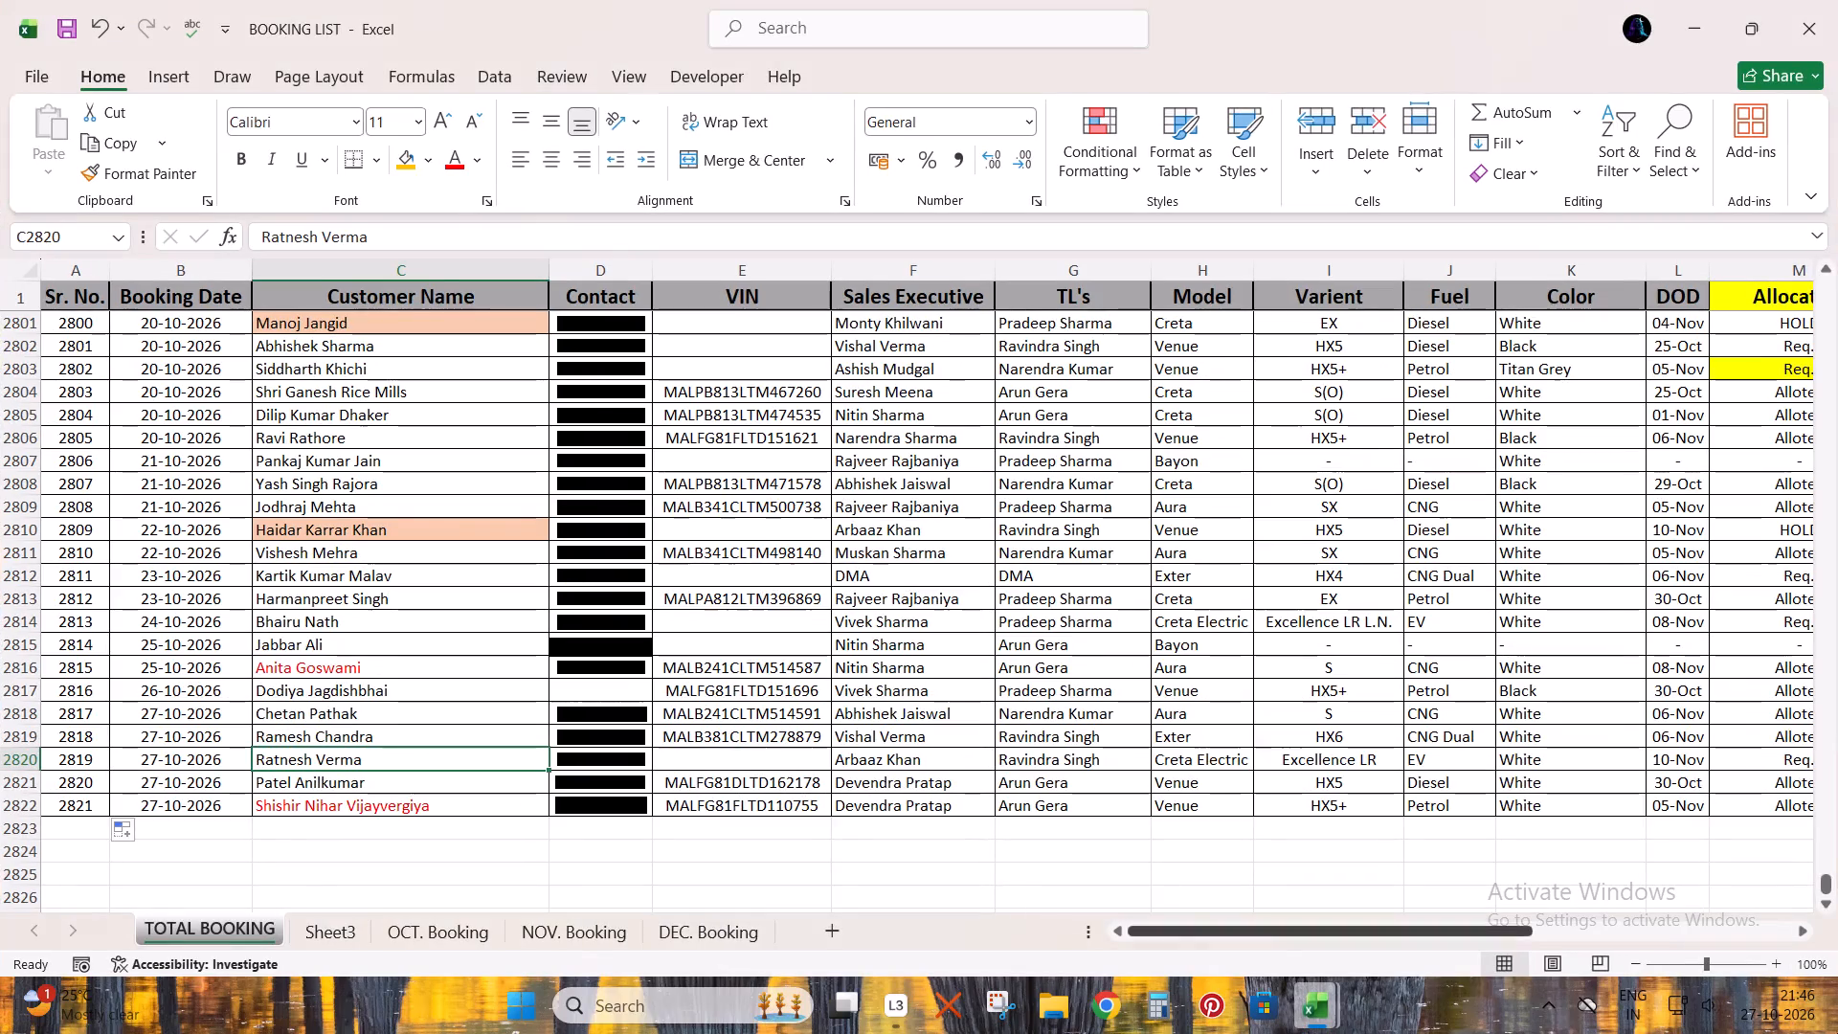
Open the REPORT workbook from the desktop and go to its OCT. BOOKING sheet.
left_click(1837, 1032)
double_click(233, 882)
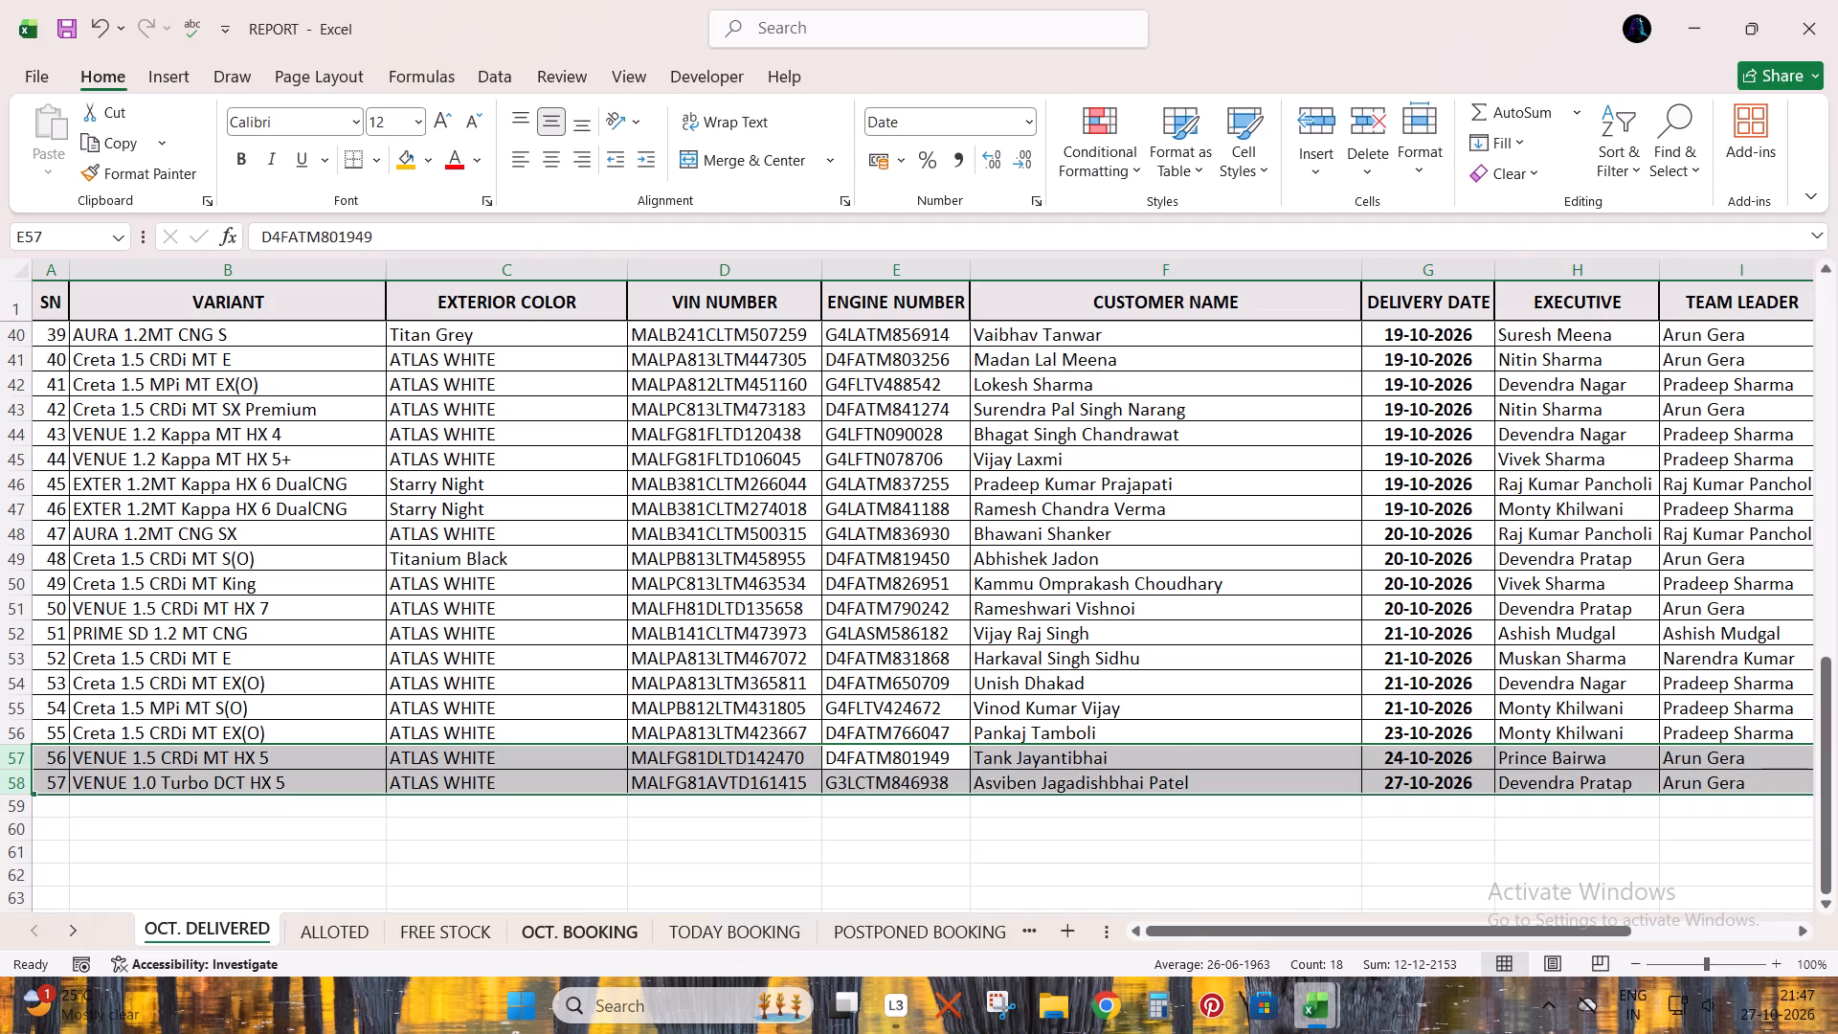
left_click(518, 936)
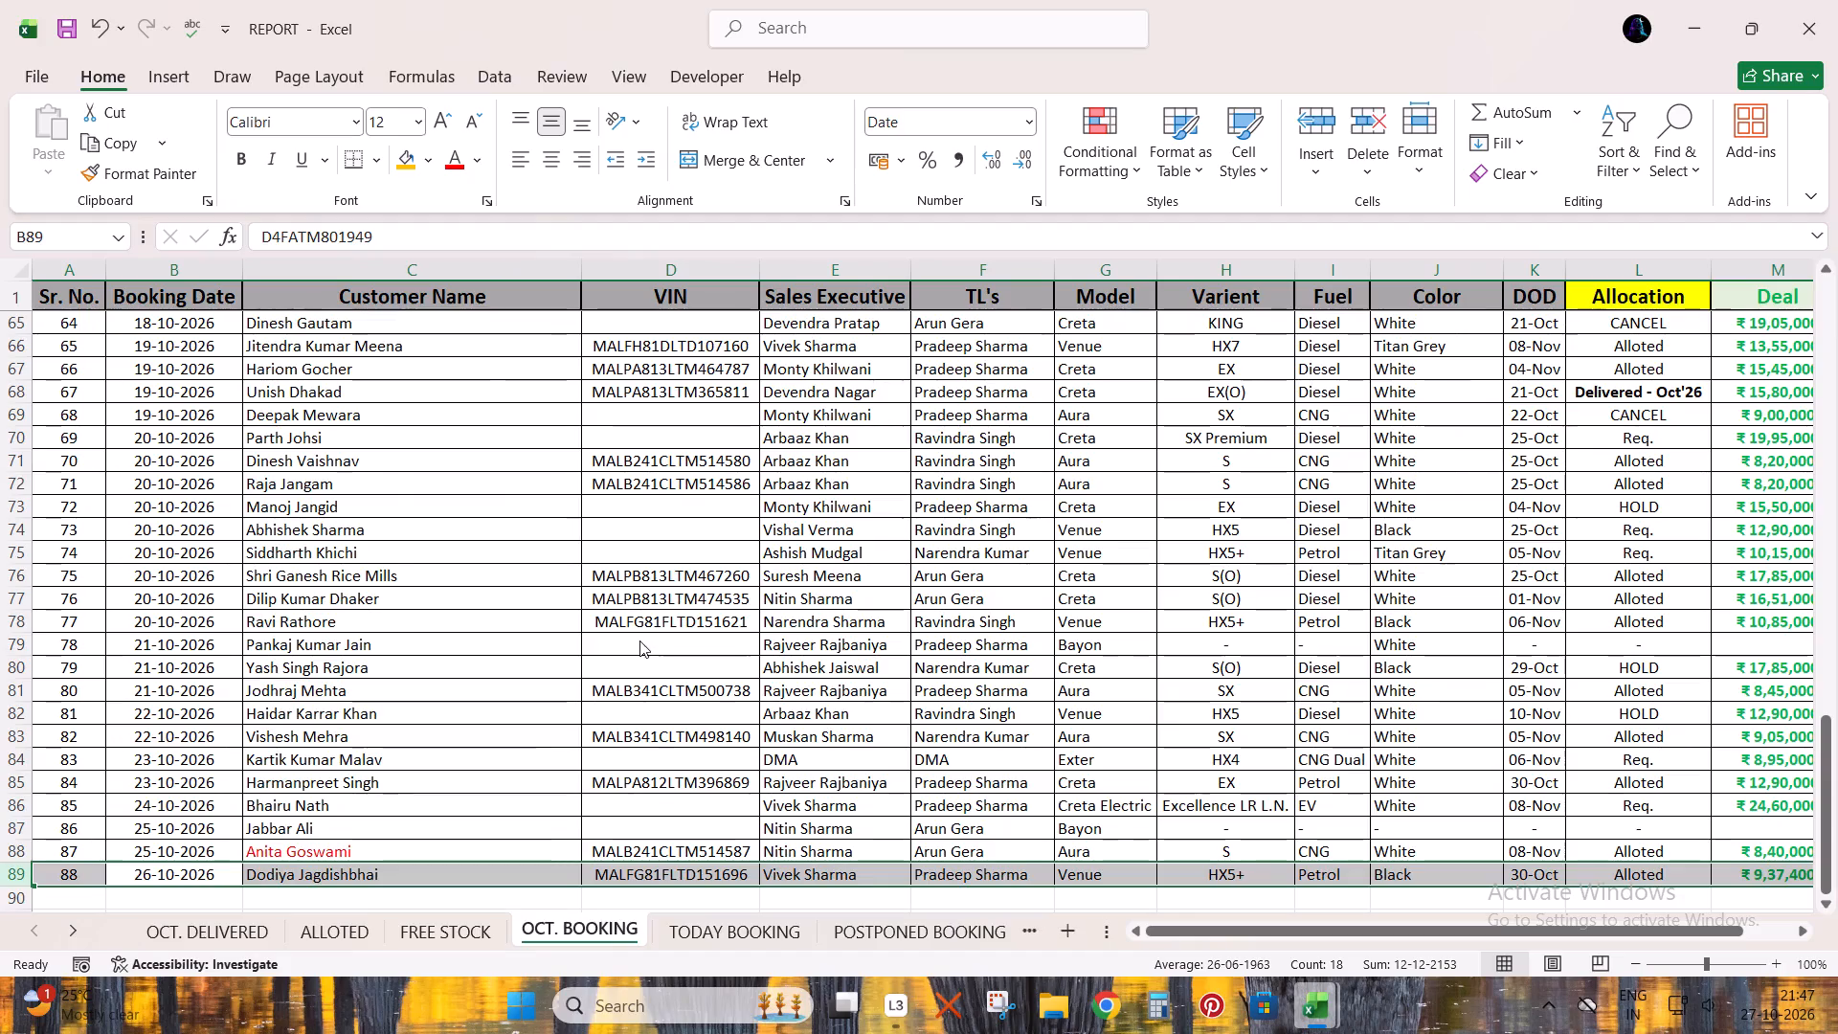
In the BOOKING LIST workbook, copy the October bookings in rows 2730 to 2822, from the Sr. No. column through the Deal column.
key("alt+Tab")
scroll(257, 575, "up", 11)
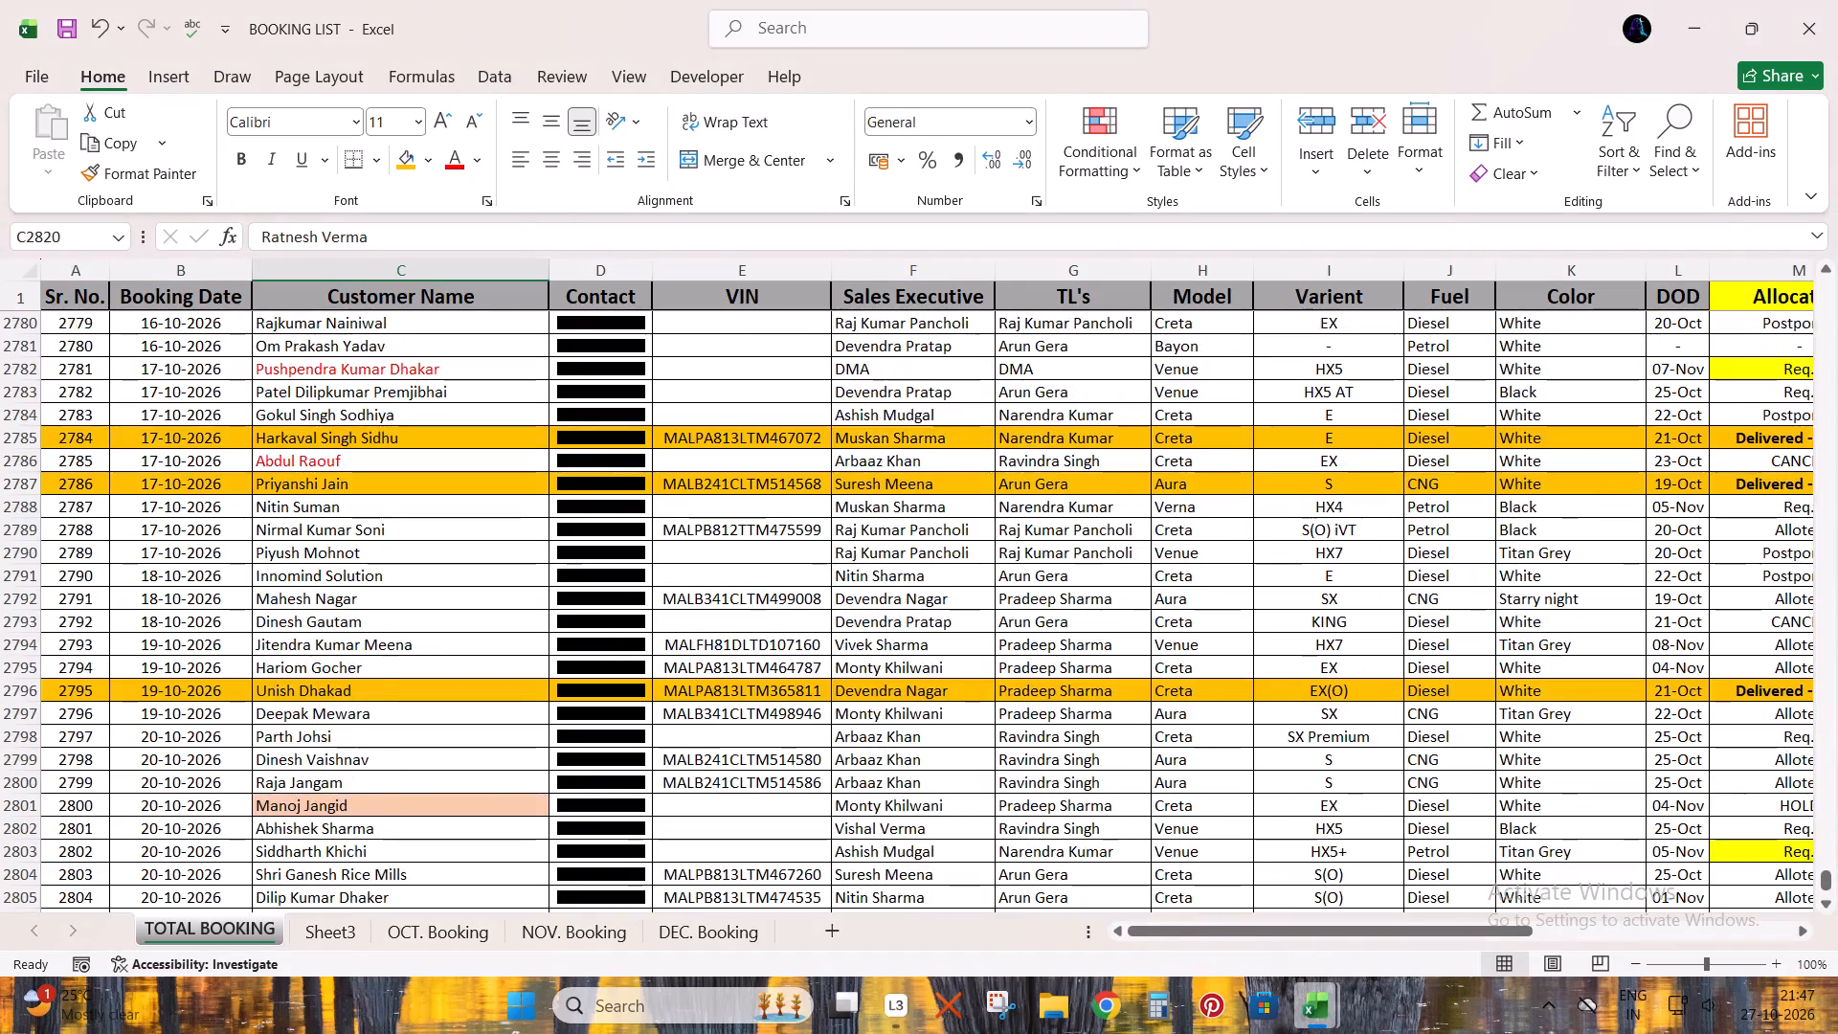
scroll(257, 575, "up", 15)
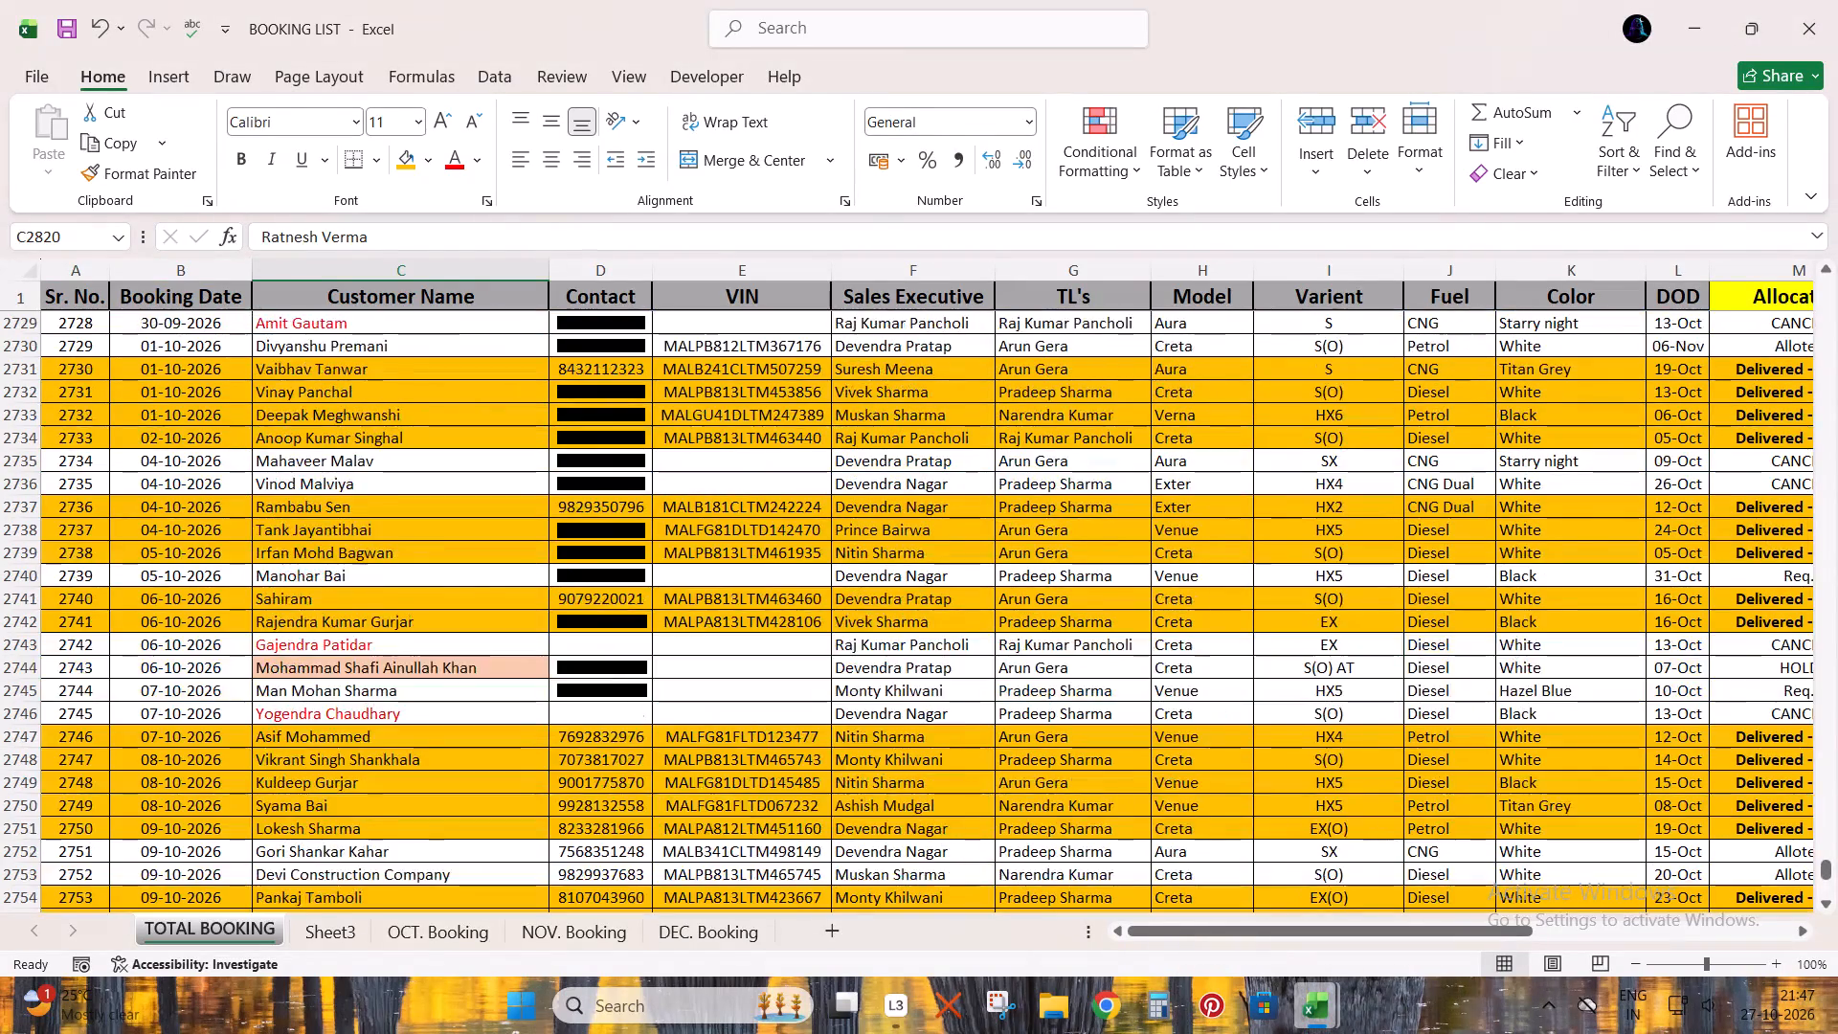
left_click(204, 475)
key("Left")
key("ctrl+shift+Right")
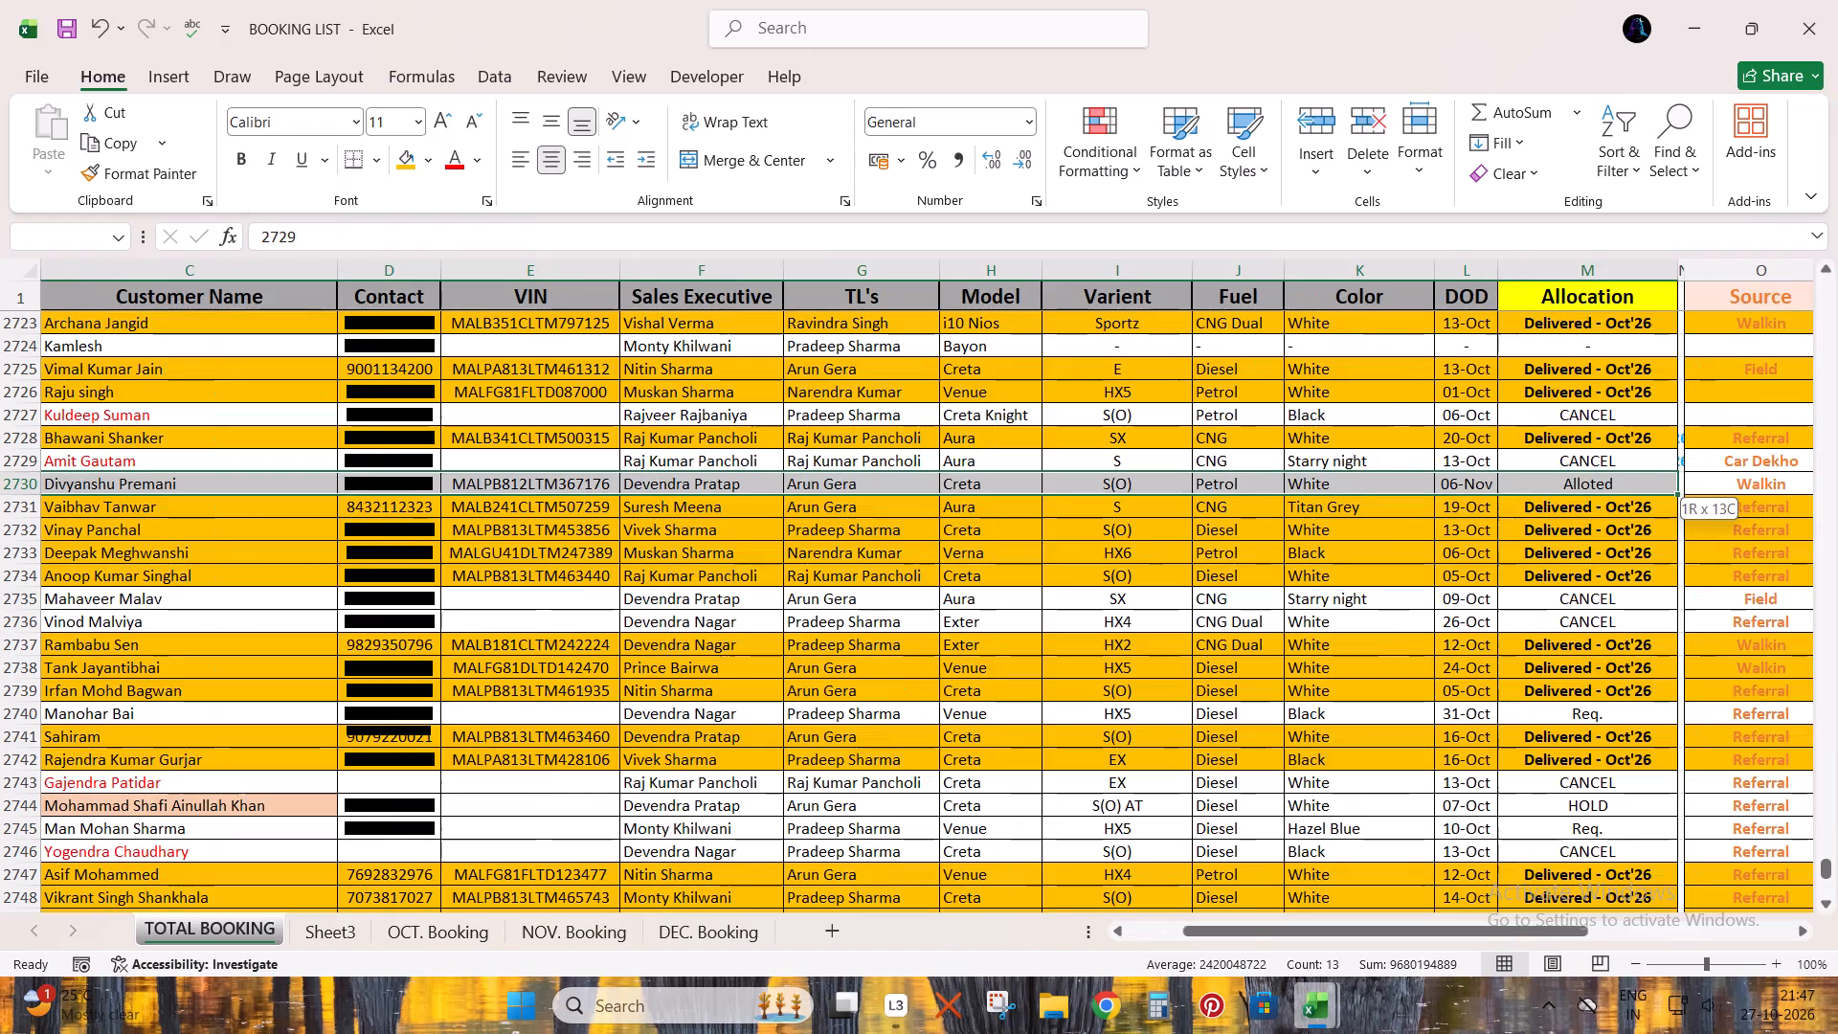
key("shift+Right")
key("shift+Left")
key("shift+Right")
key("shift+Right")
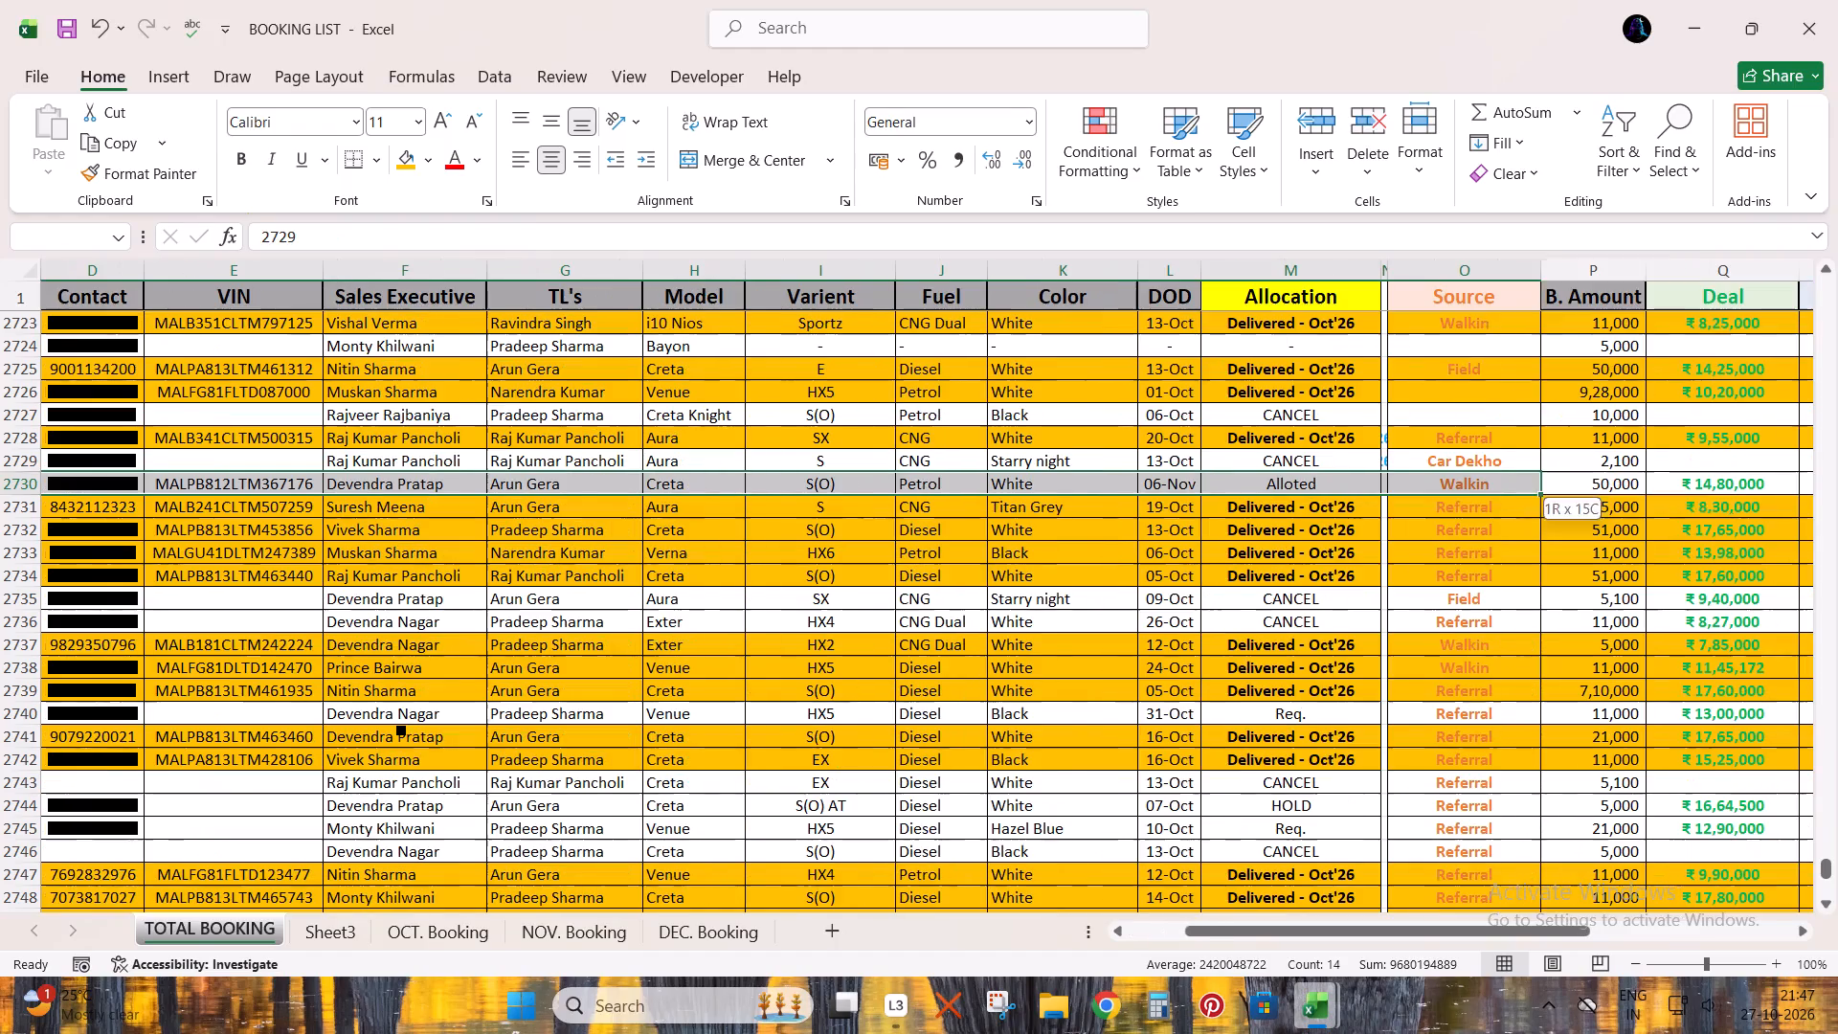
key("shift+Right")
key("shift+Right")
key("ctrl+shift+Down")
key("shift+Down")
key("shift+Up")
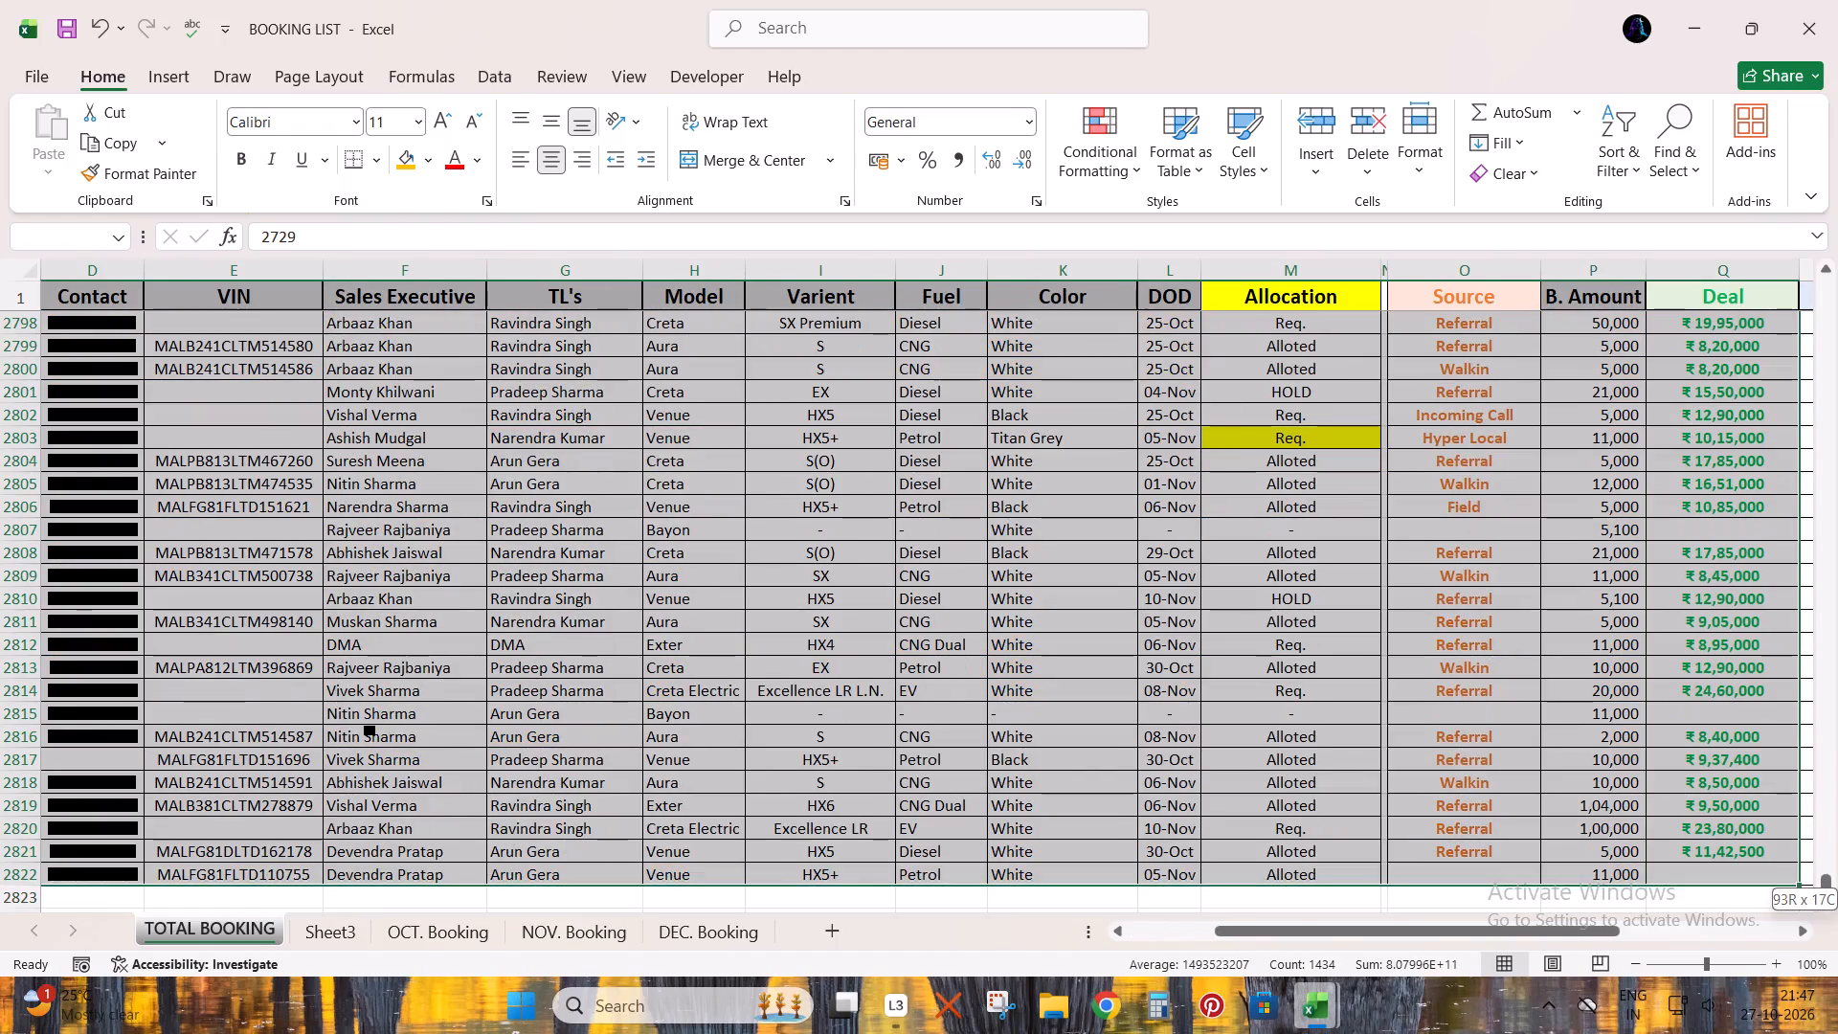
key("shift+Left")
key("shift+Left")
key("shift+Left")
key("shift+Left")
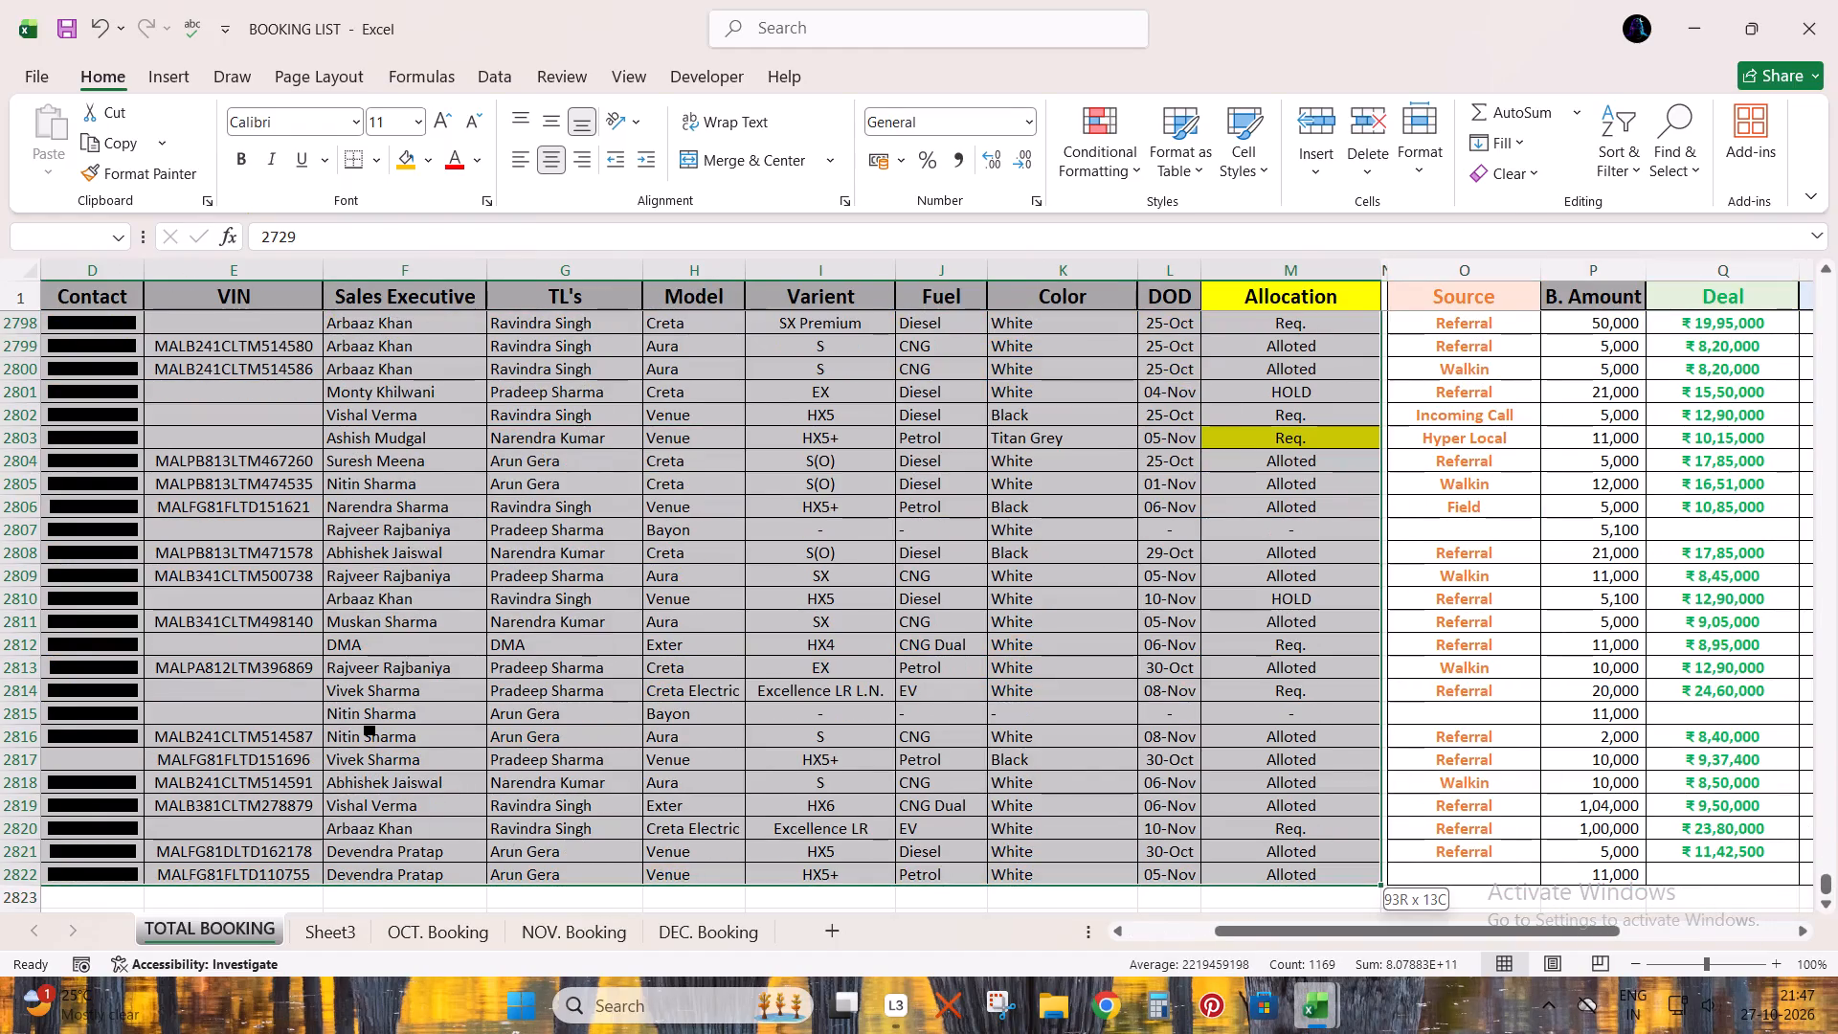
key("shift+Right")
key("shift+Right")
key("shift+Right")
key("shift+Right")
key("ctrl+c")
Paste the copied October bookings over the list in the REPORT workbook's OCT. BOOKING sheet, starting at cell A2.
key("alt+Tab")
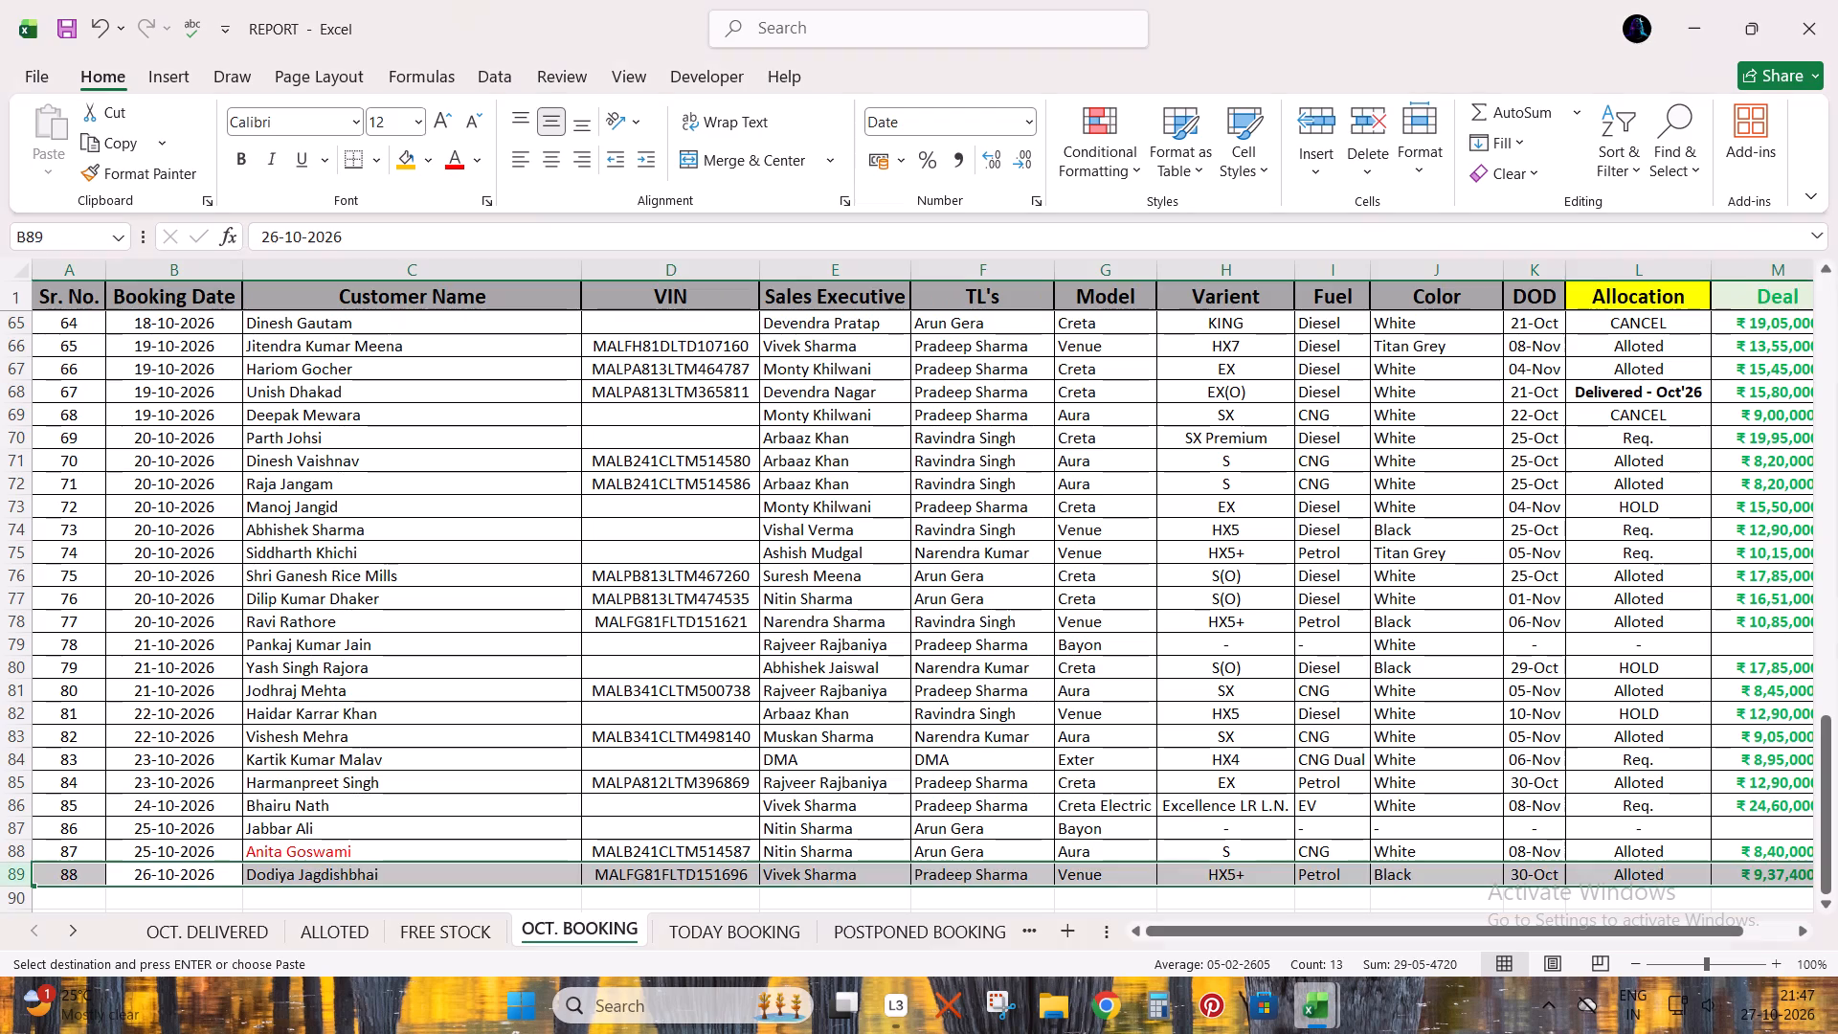
key("ctrl+Up")
key("ctrl+Left")
key("Down")
key("Up")
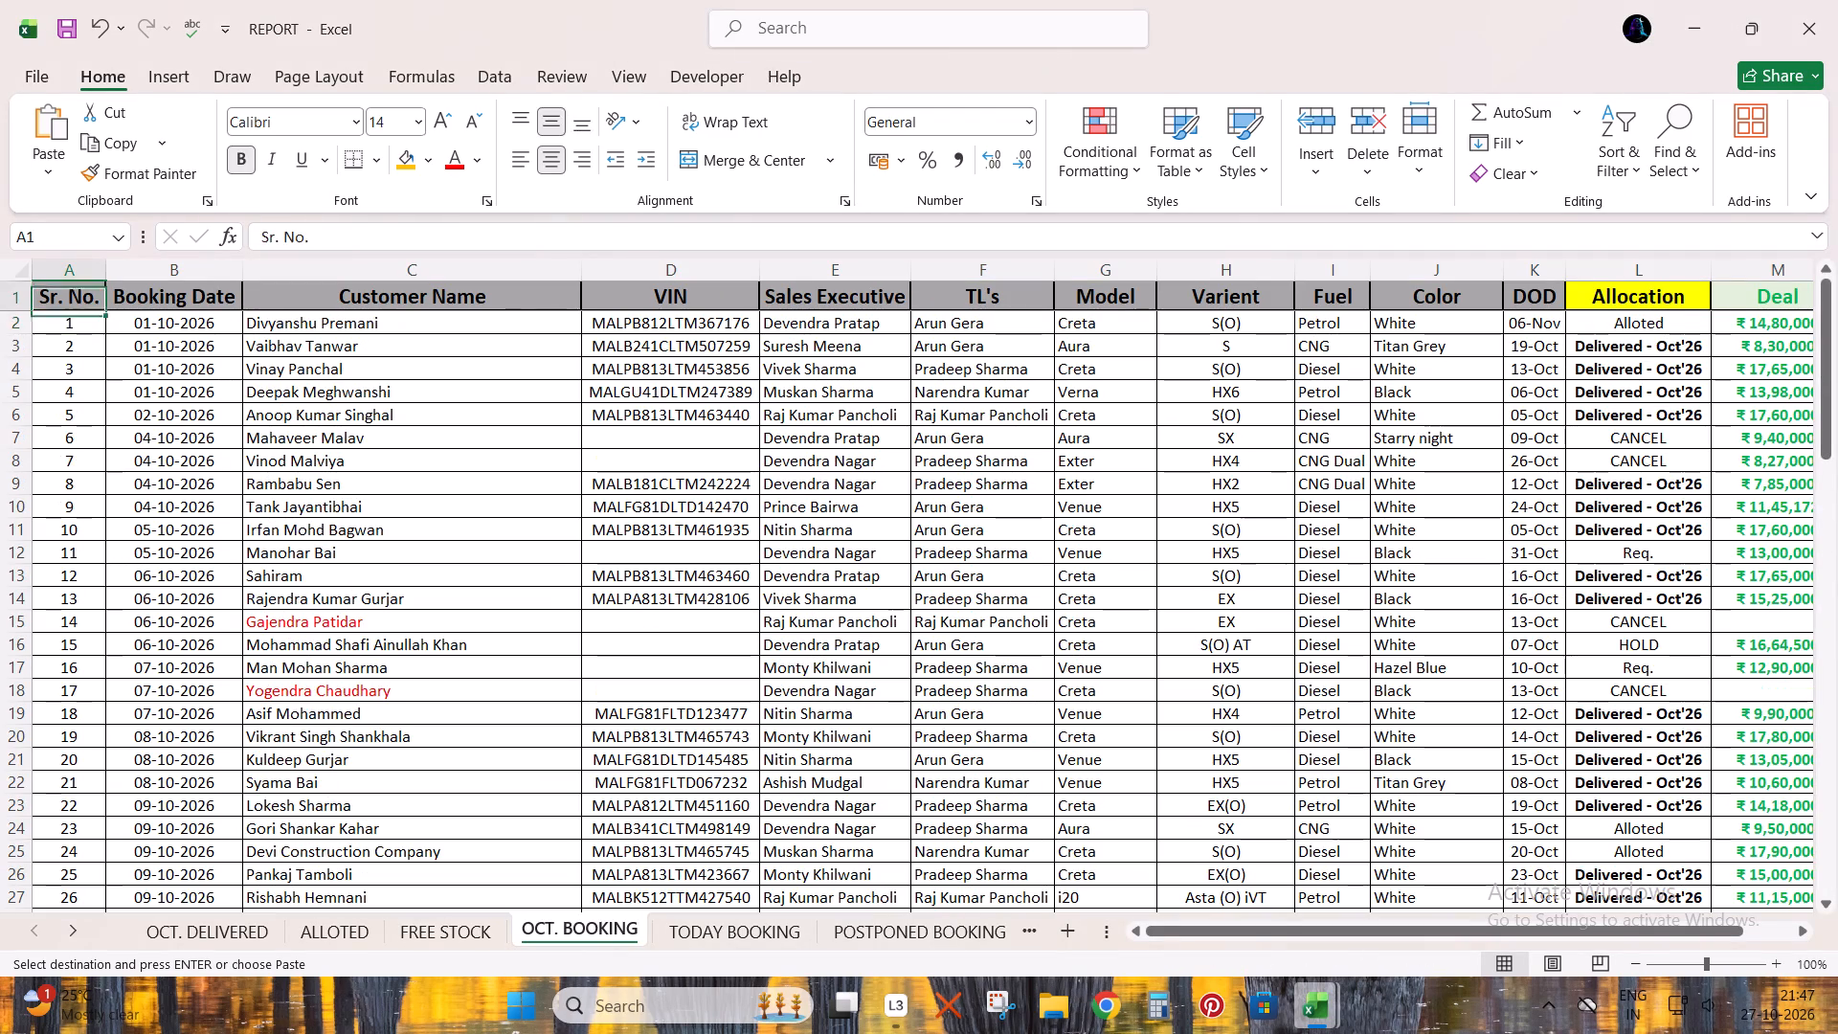
key("Down")
key("ctrl+v")
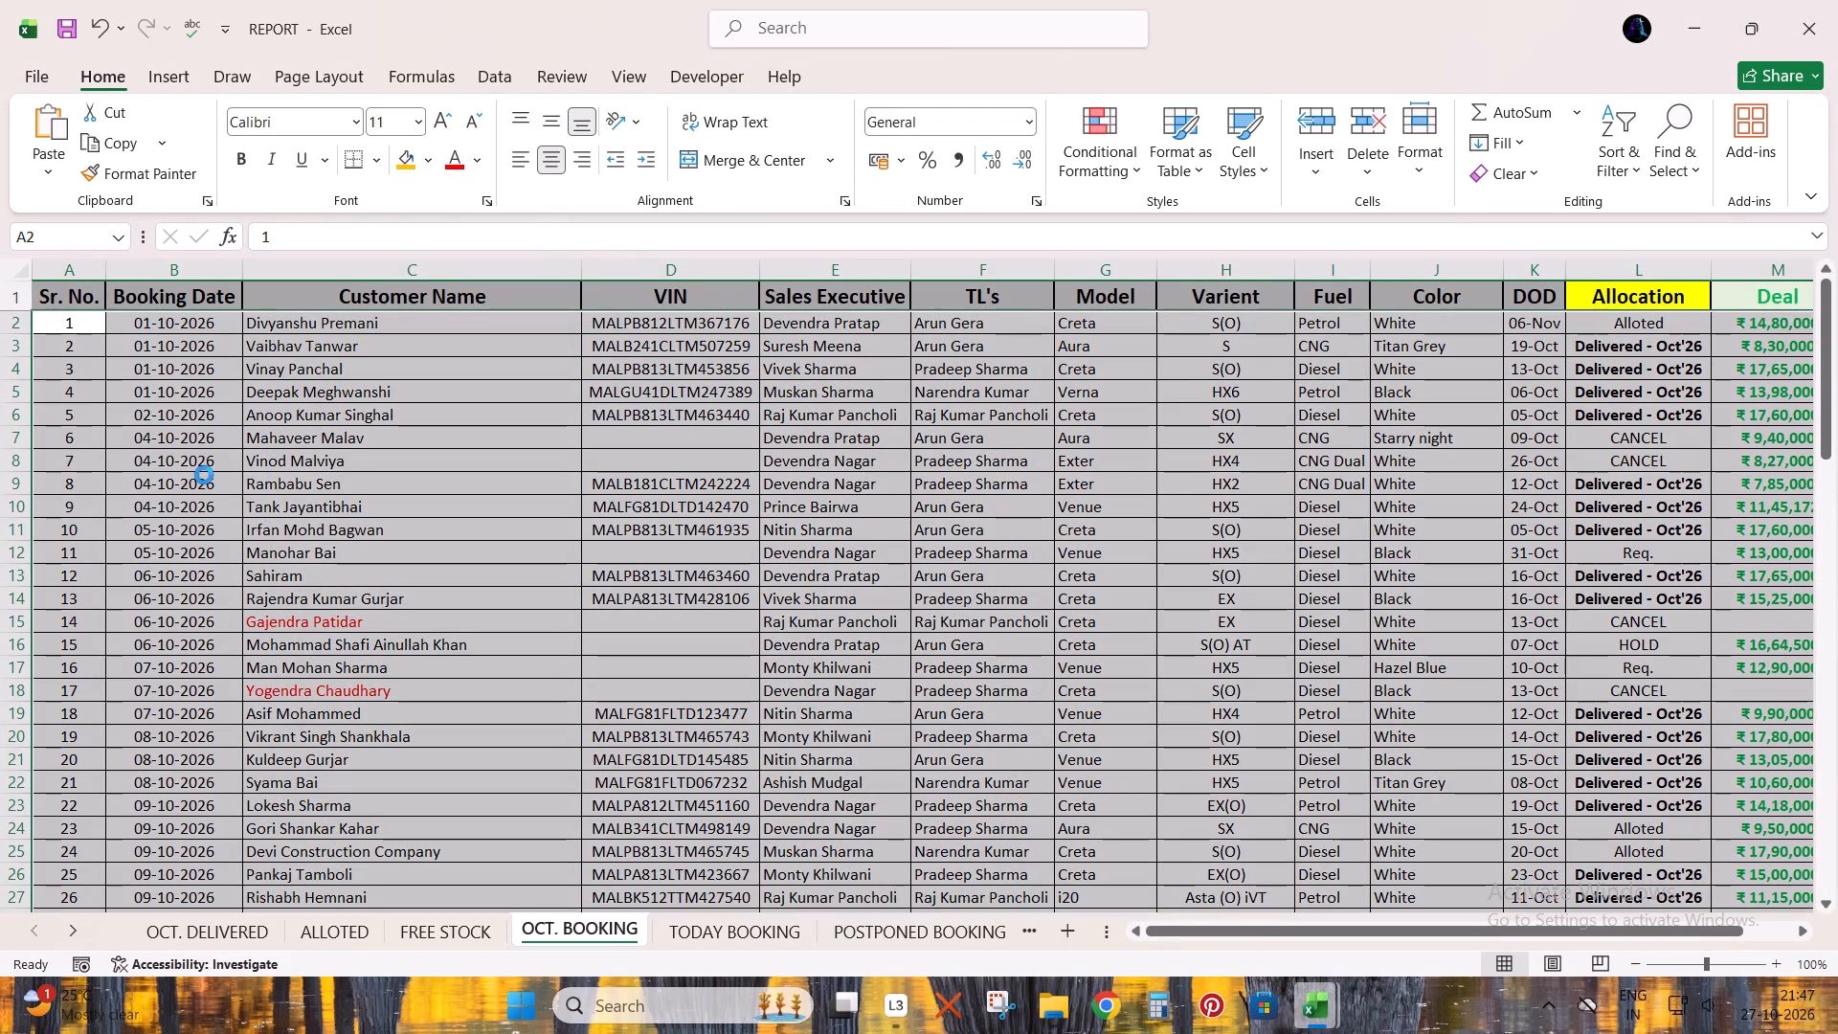
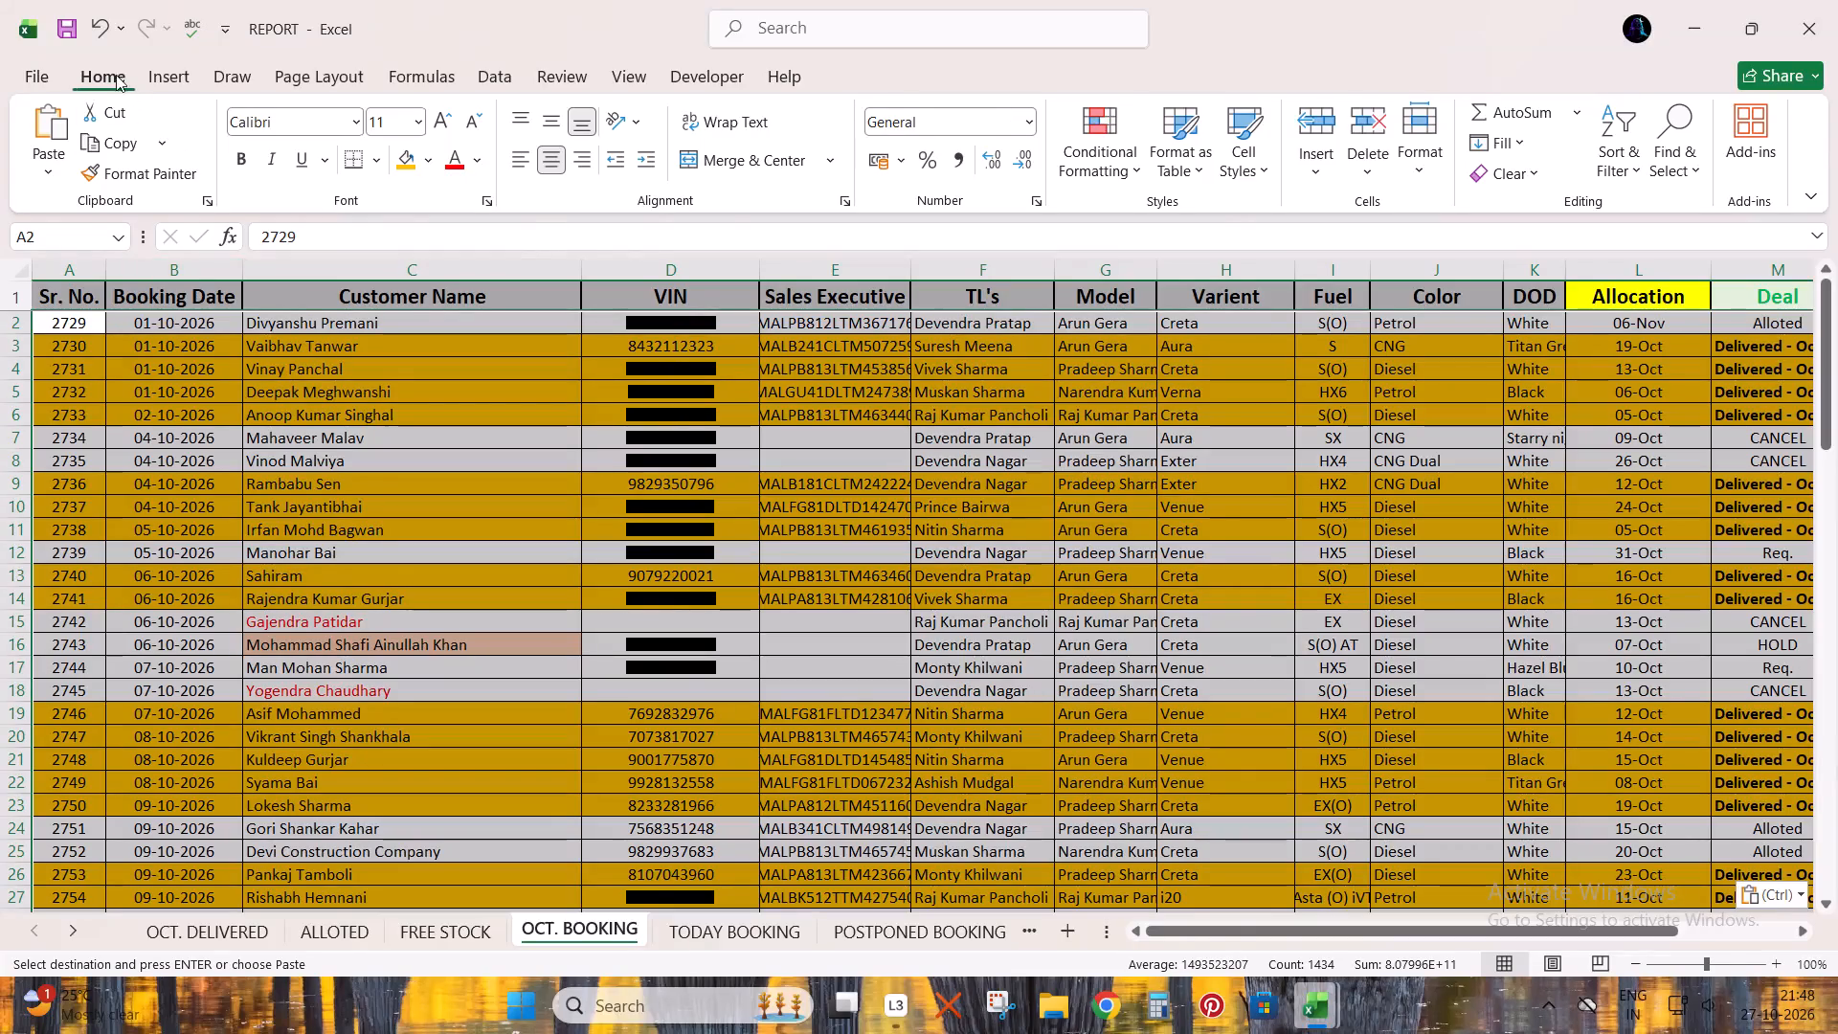
Save the REPORT workbook with the pasted October bookings.
left_click(73, 22)
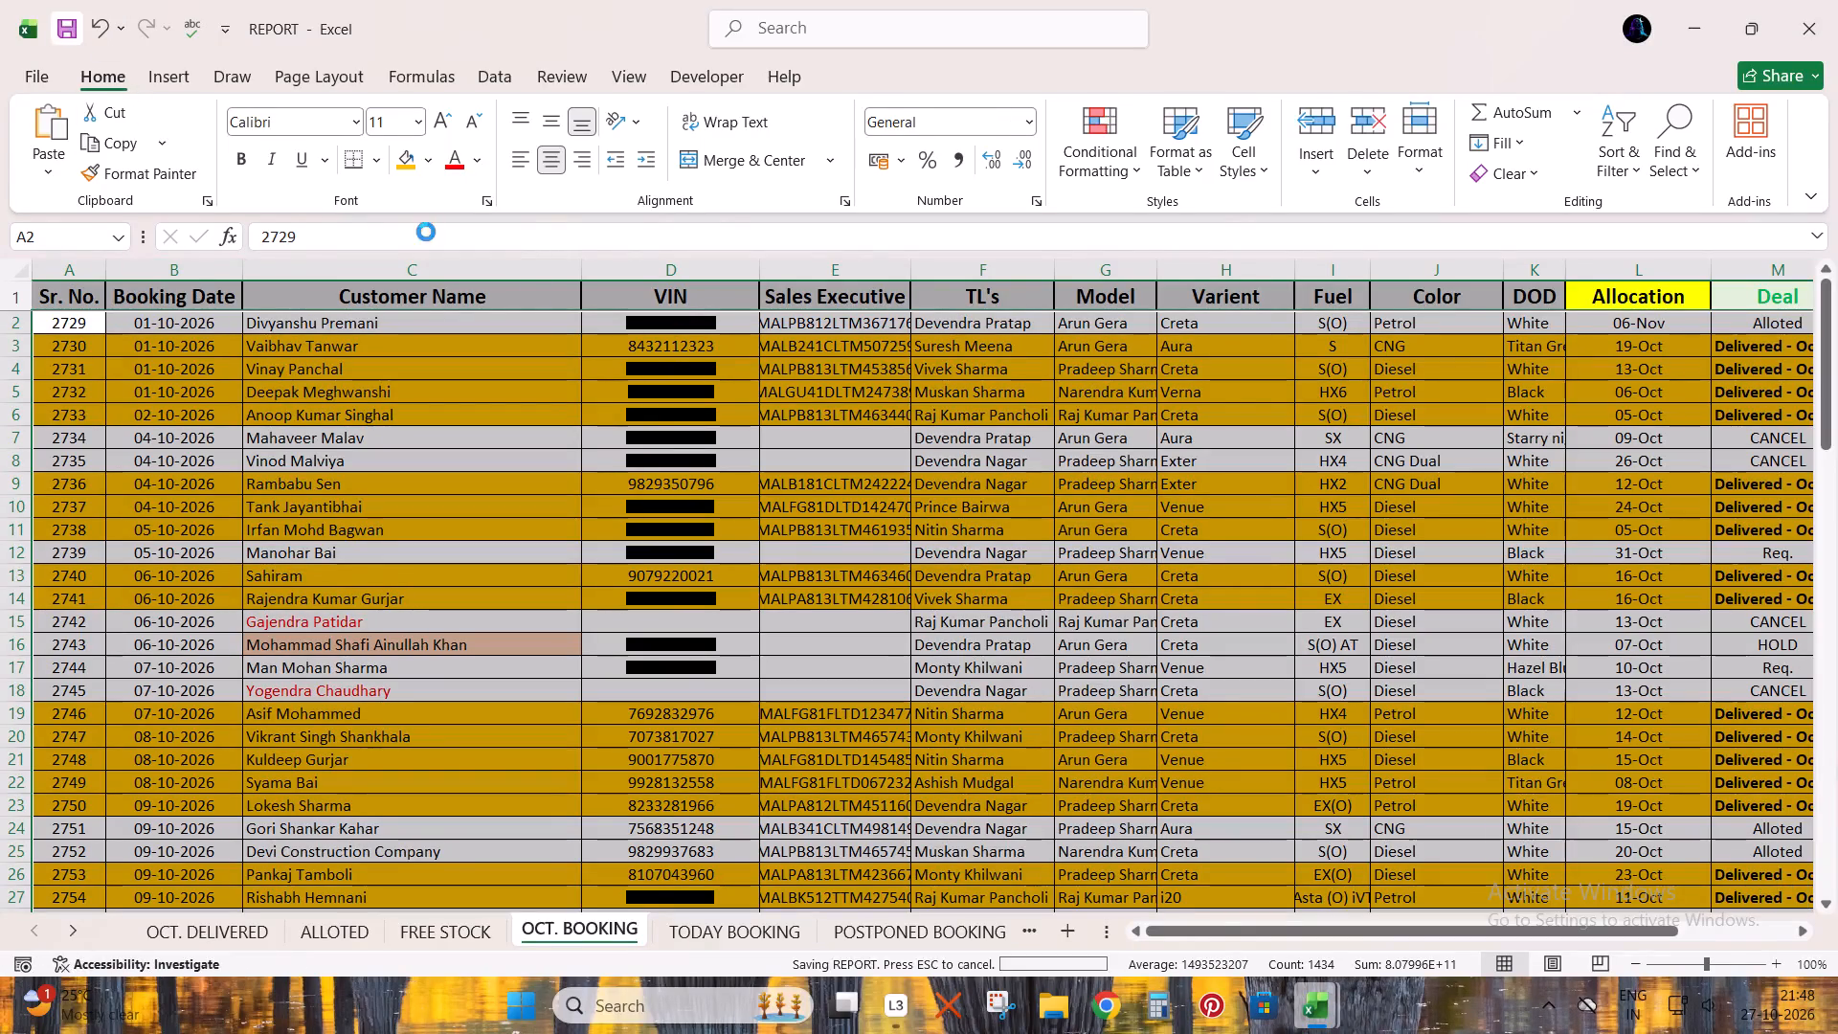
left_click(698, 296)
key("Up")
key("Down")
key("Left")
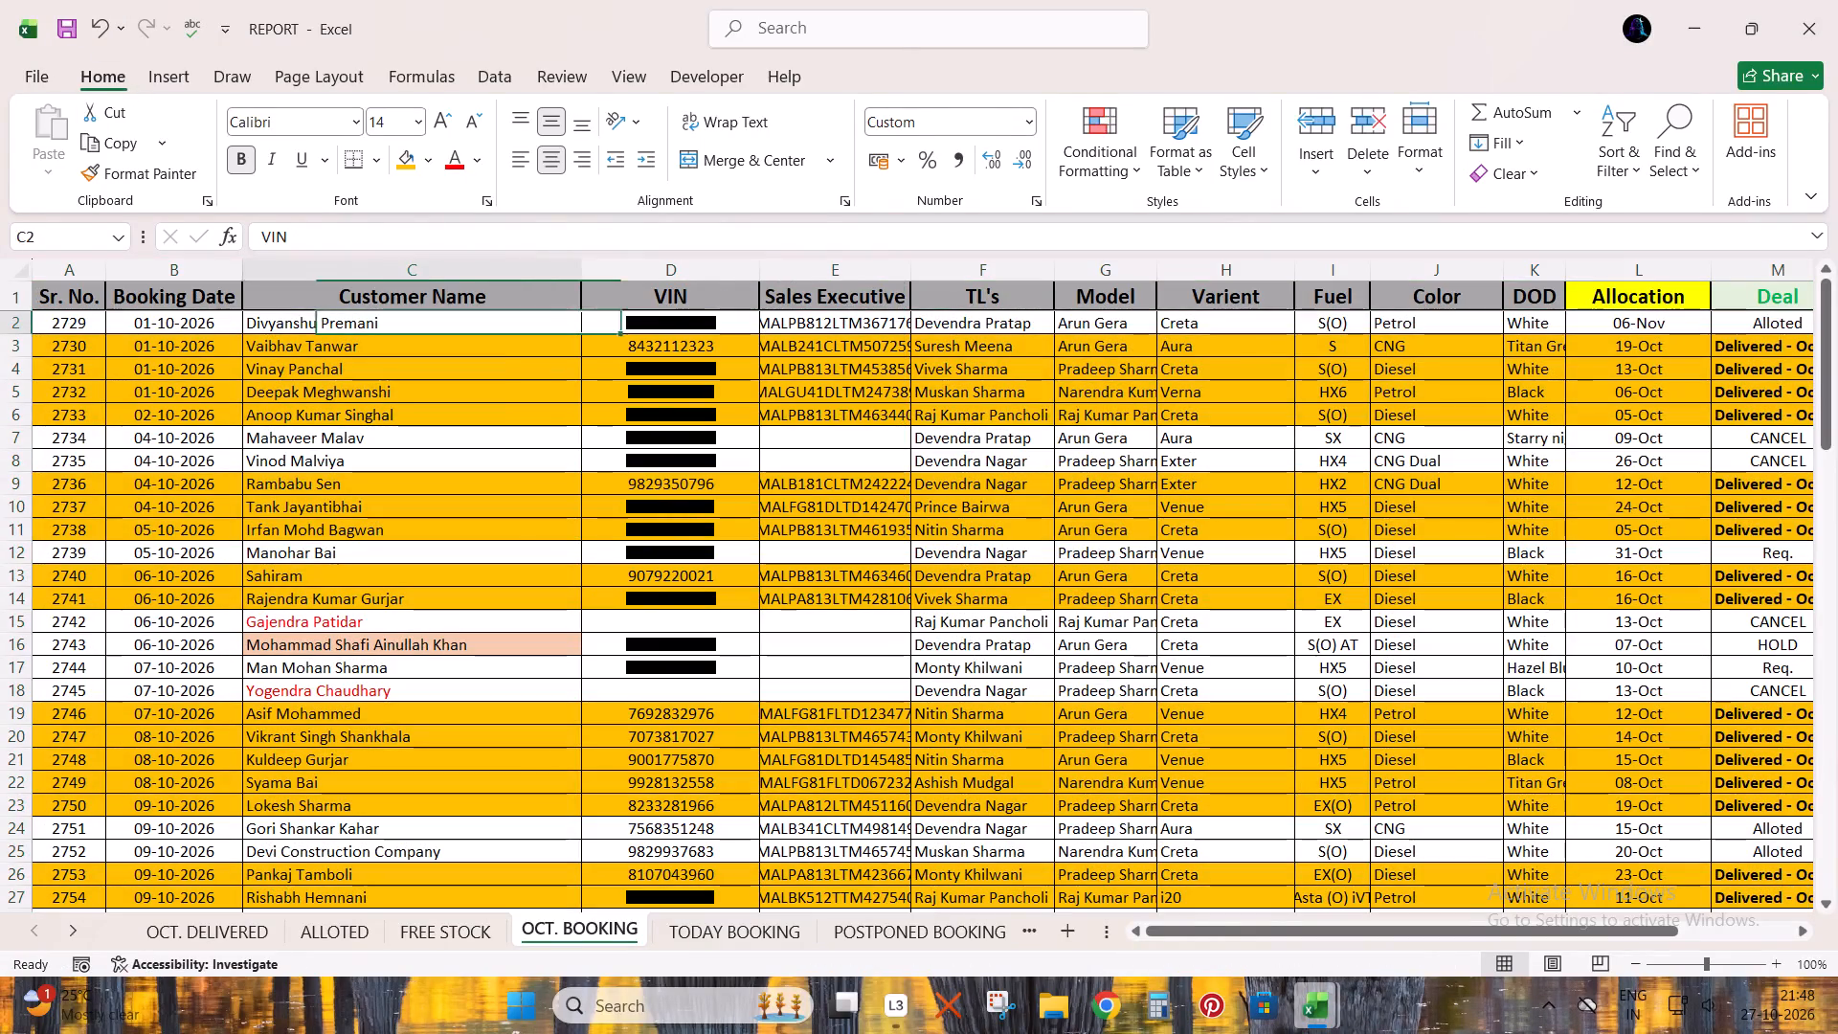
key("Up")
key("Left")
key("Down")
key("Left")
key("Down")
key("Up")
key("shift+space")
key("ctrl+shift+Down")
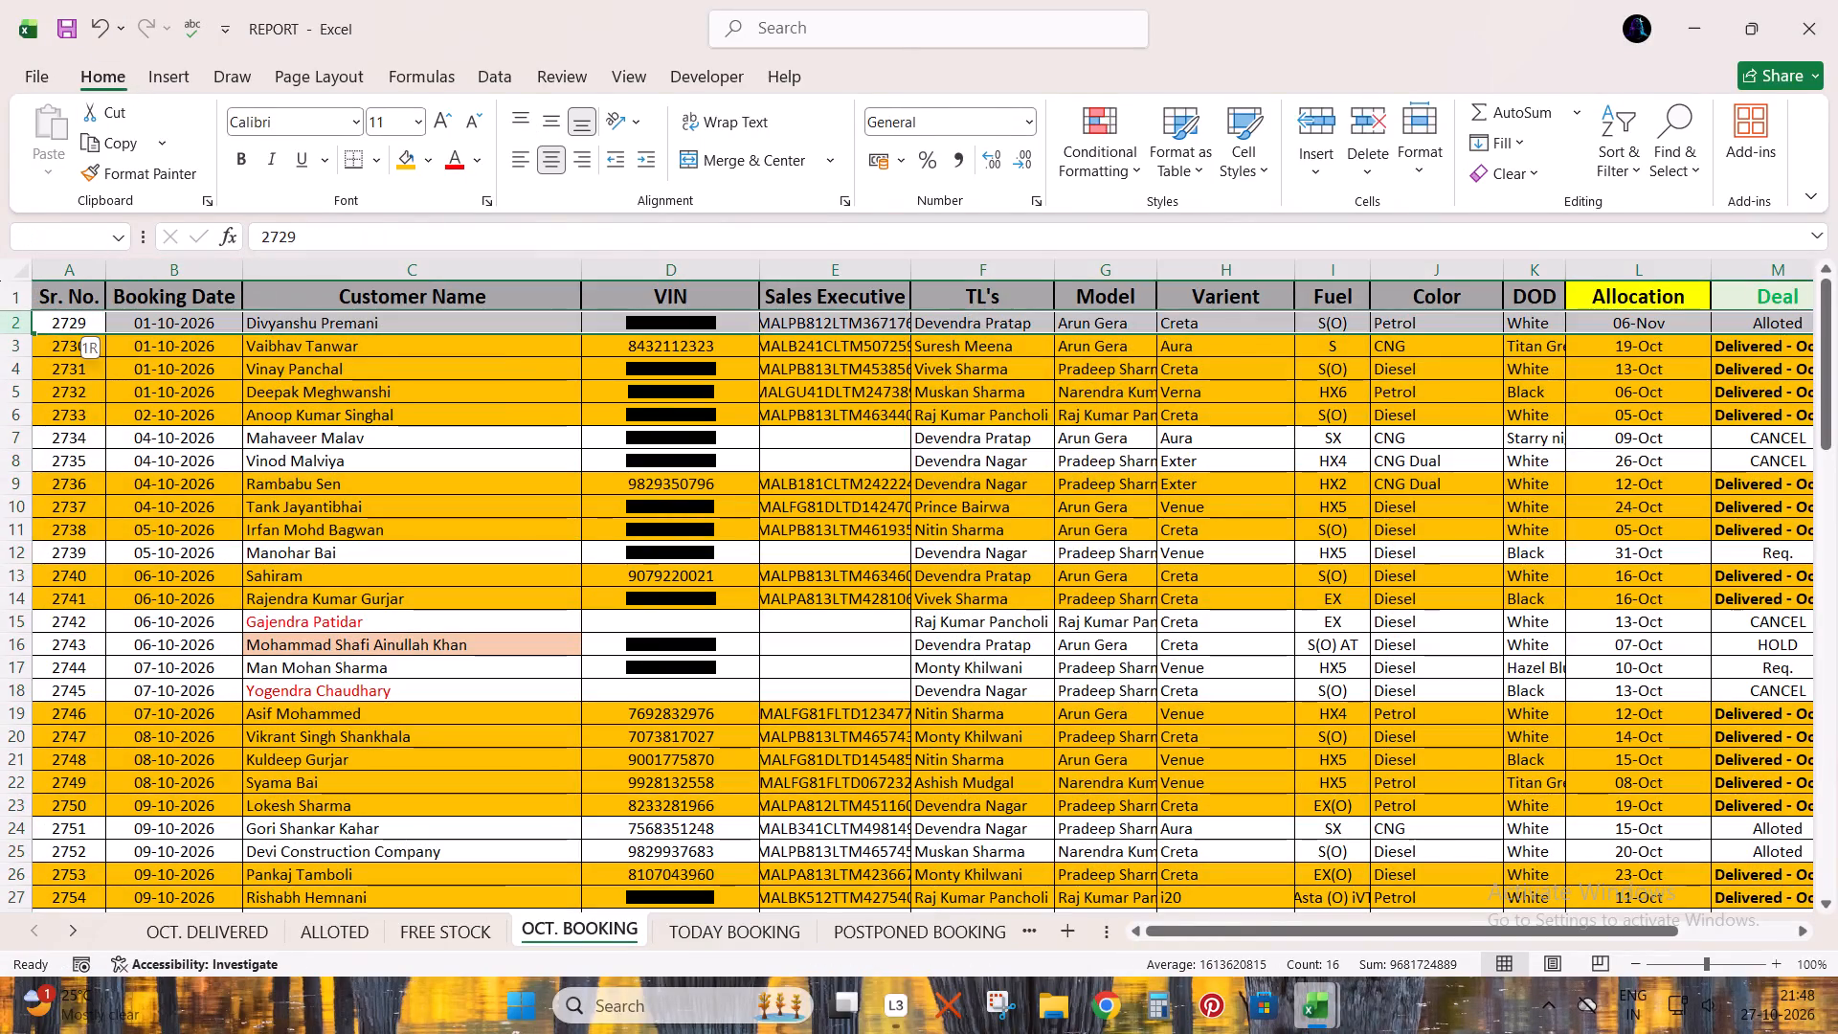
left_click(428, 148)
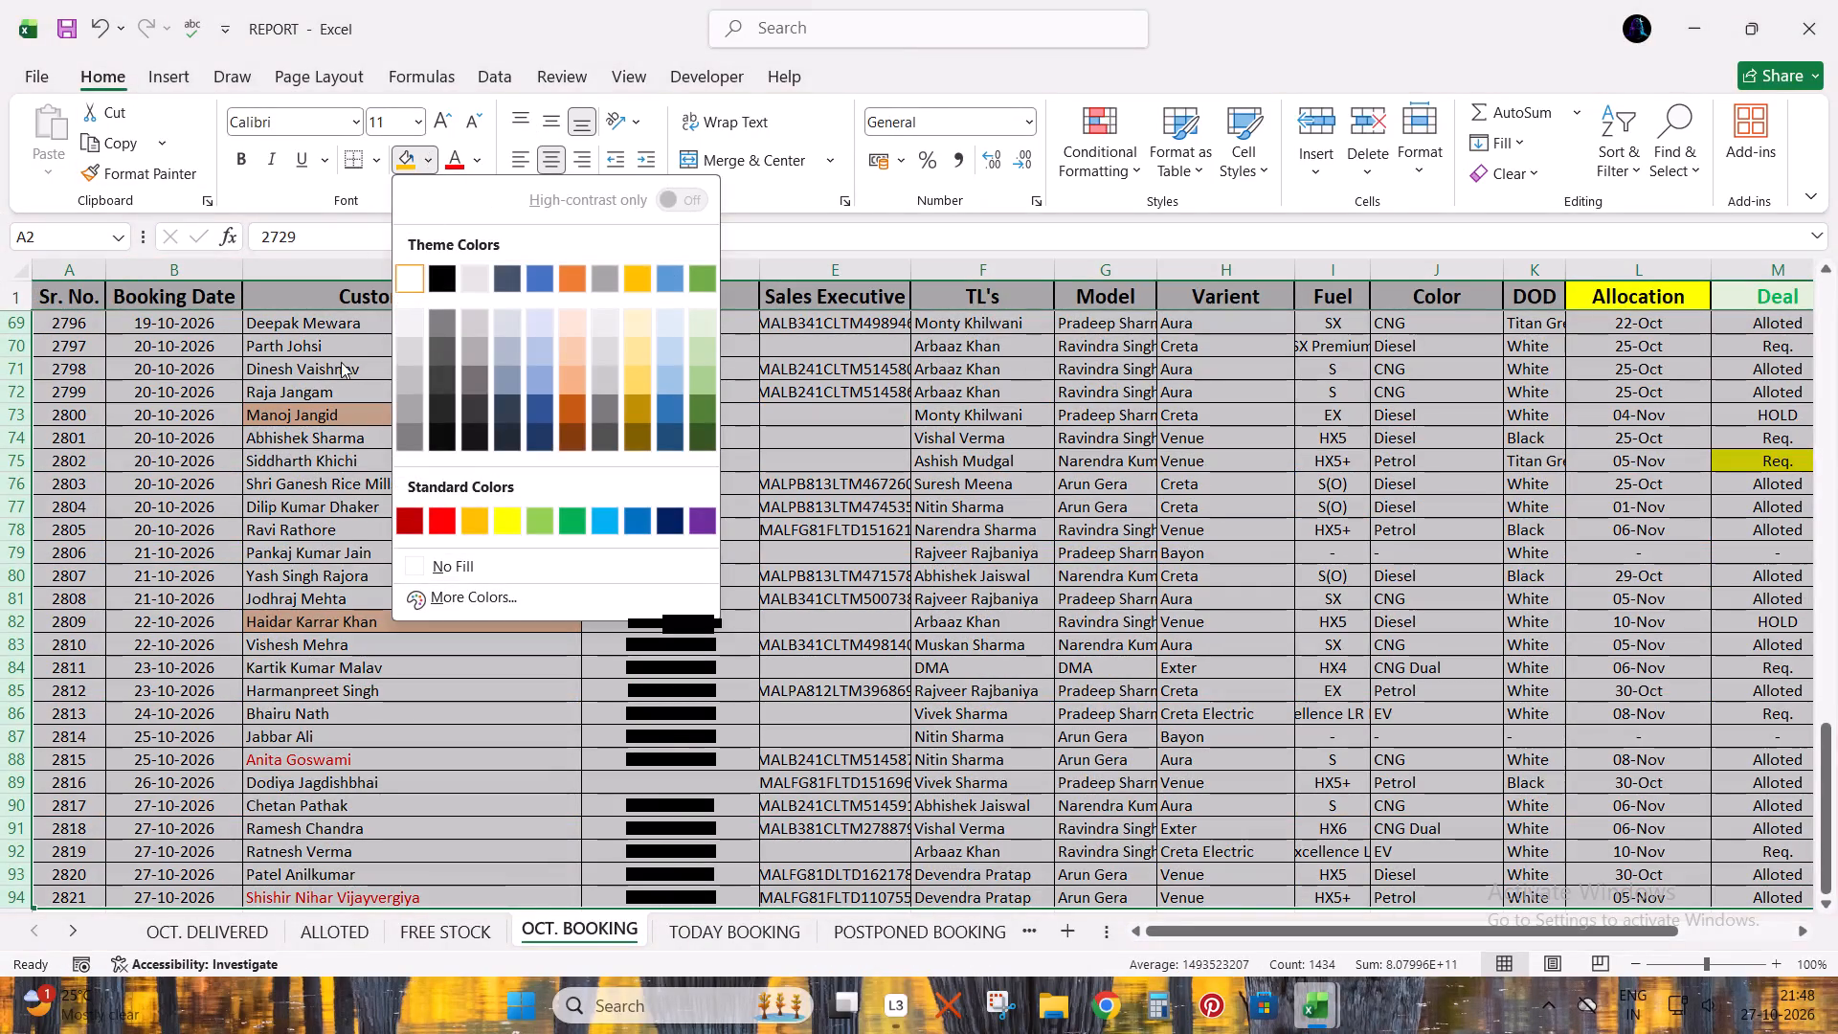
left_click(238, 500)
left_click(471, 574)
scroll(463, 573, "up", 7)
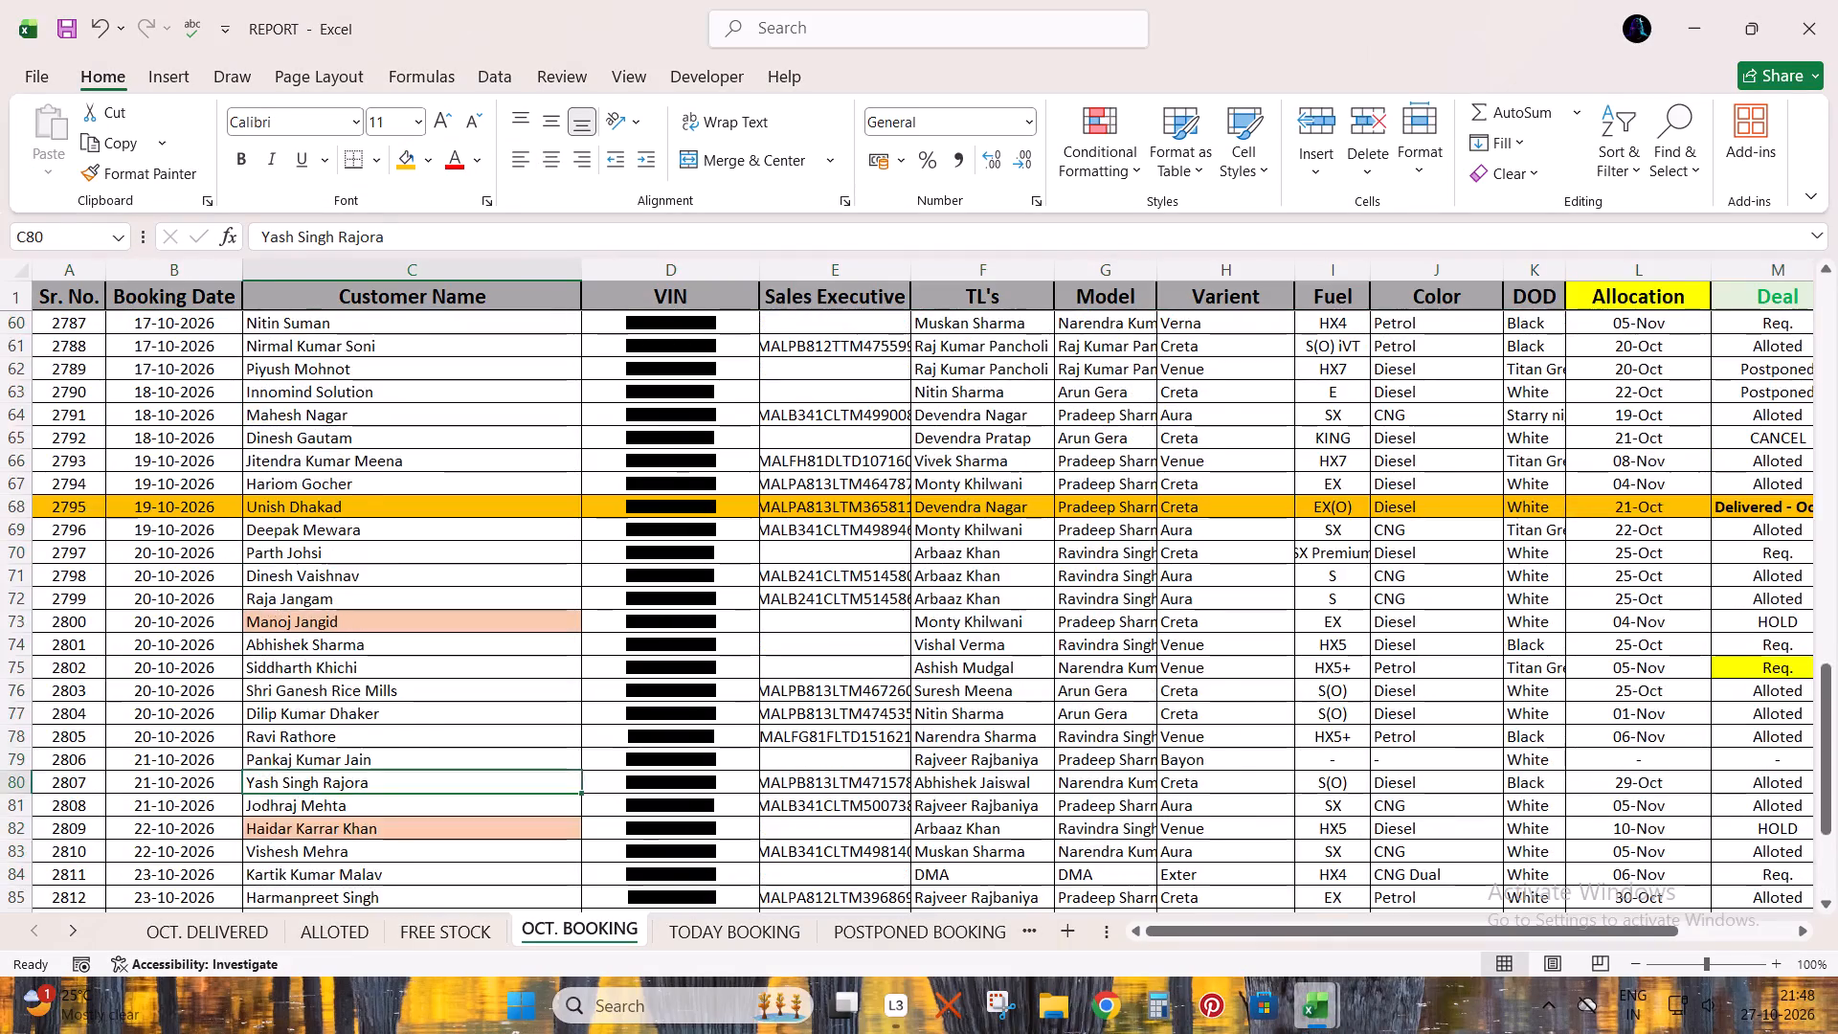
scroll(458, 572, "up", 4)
Remove the fill colour from all booking rows, 2 to 94, on the OCT. BOOKING sheet.
left_click(450, 562)
key("ctrl+Up")
key("ctrl+Left")
key("Down")
key("shift+space")
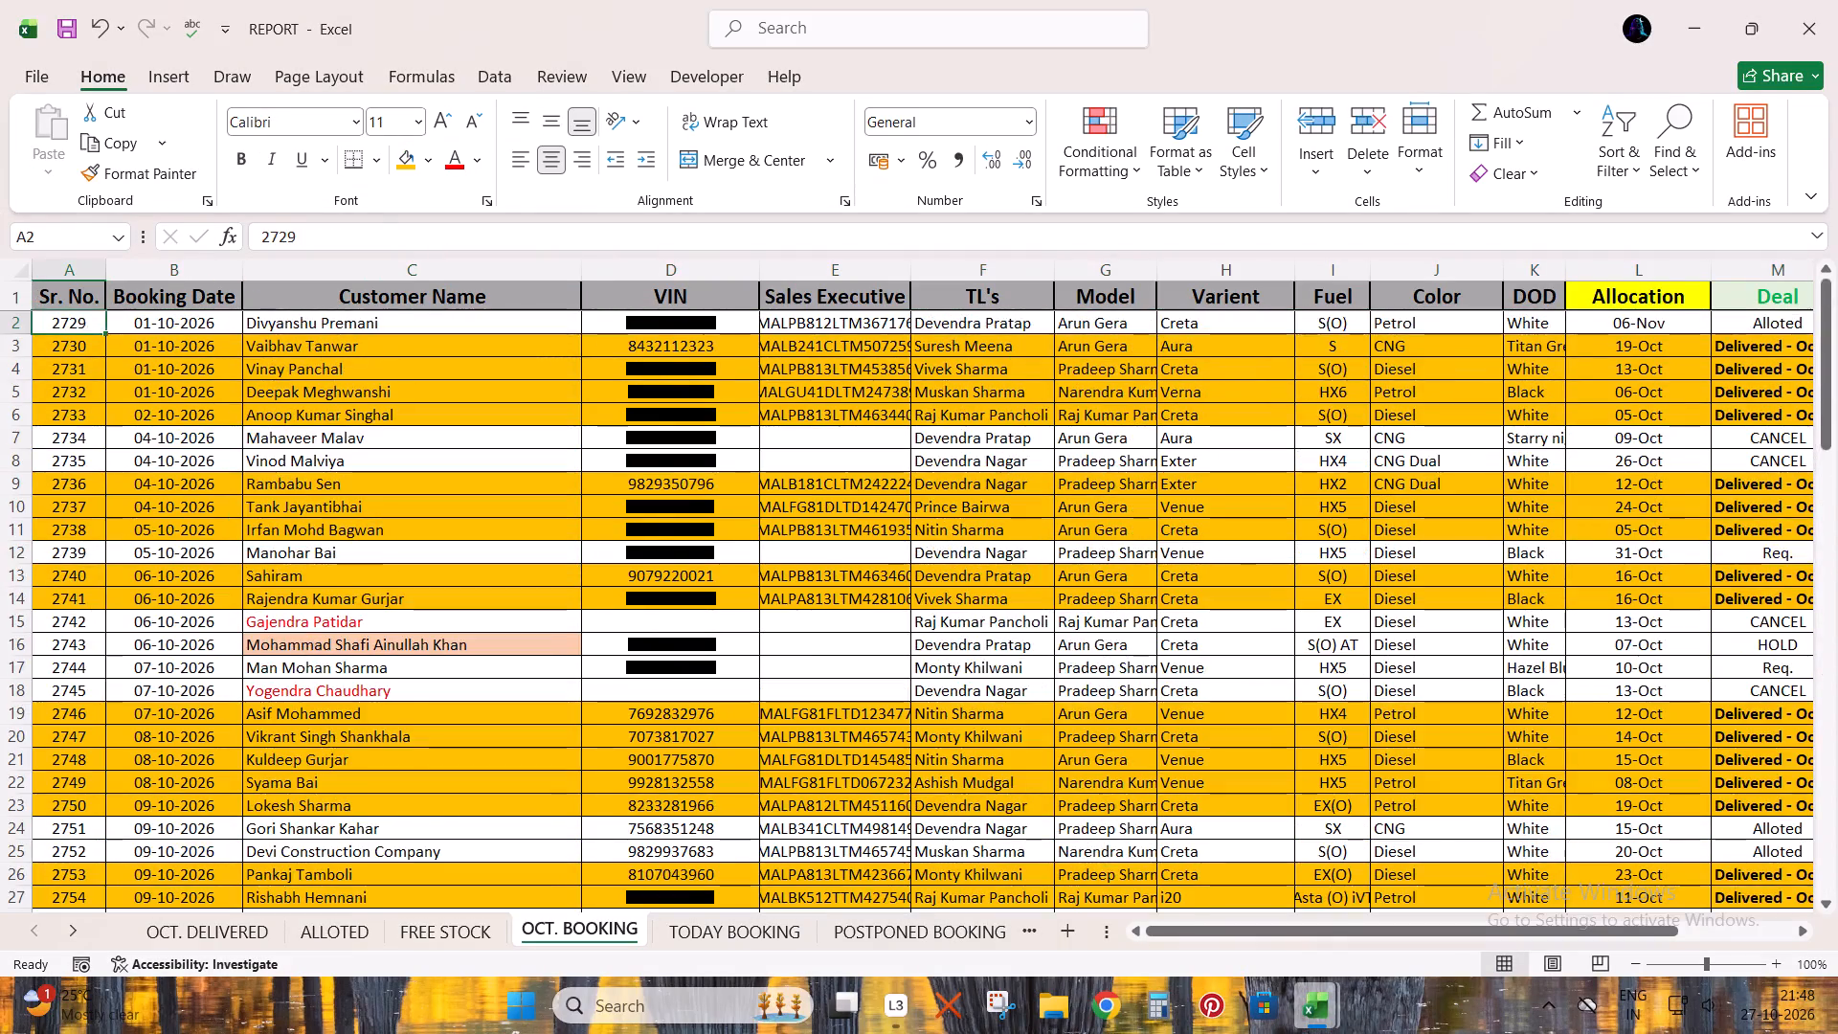
key("ctrl+shift+Down")
left_click(423, 158)
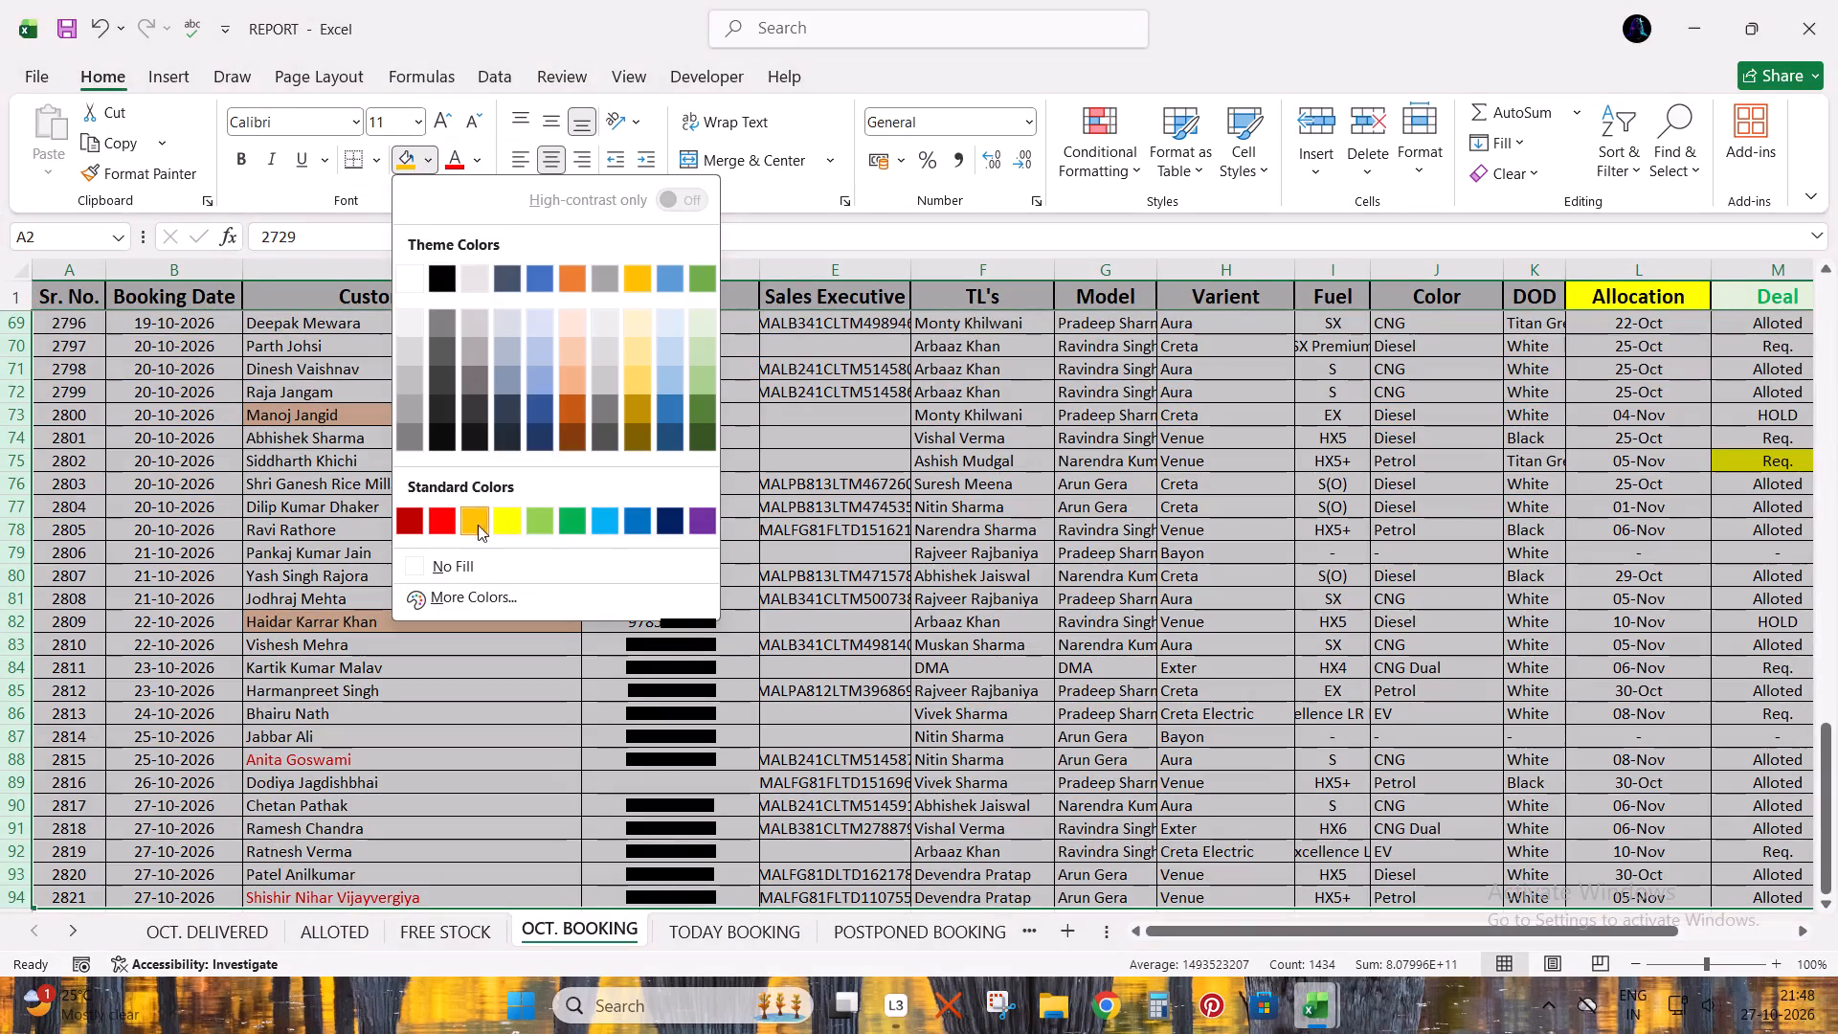
left_click(472, 559)
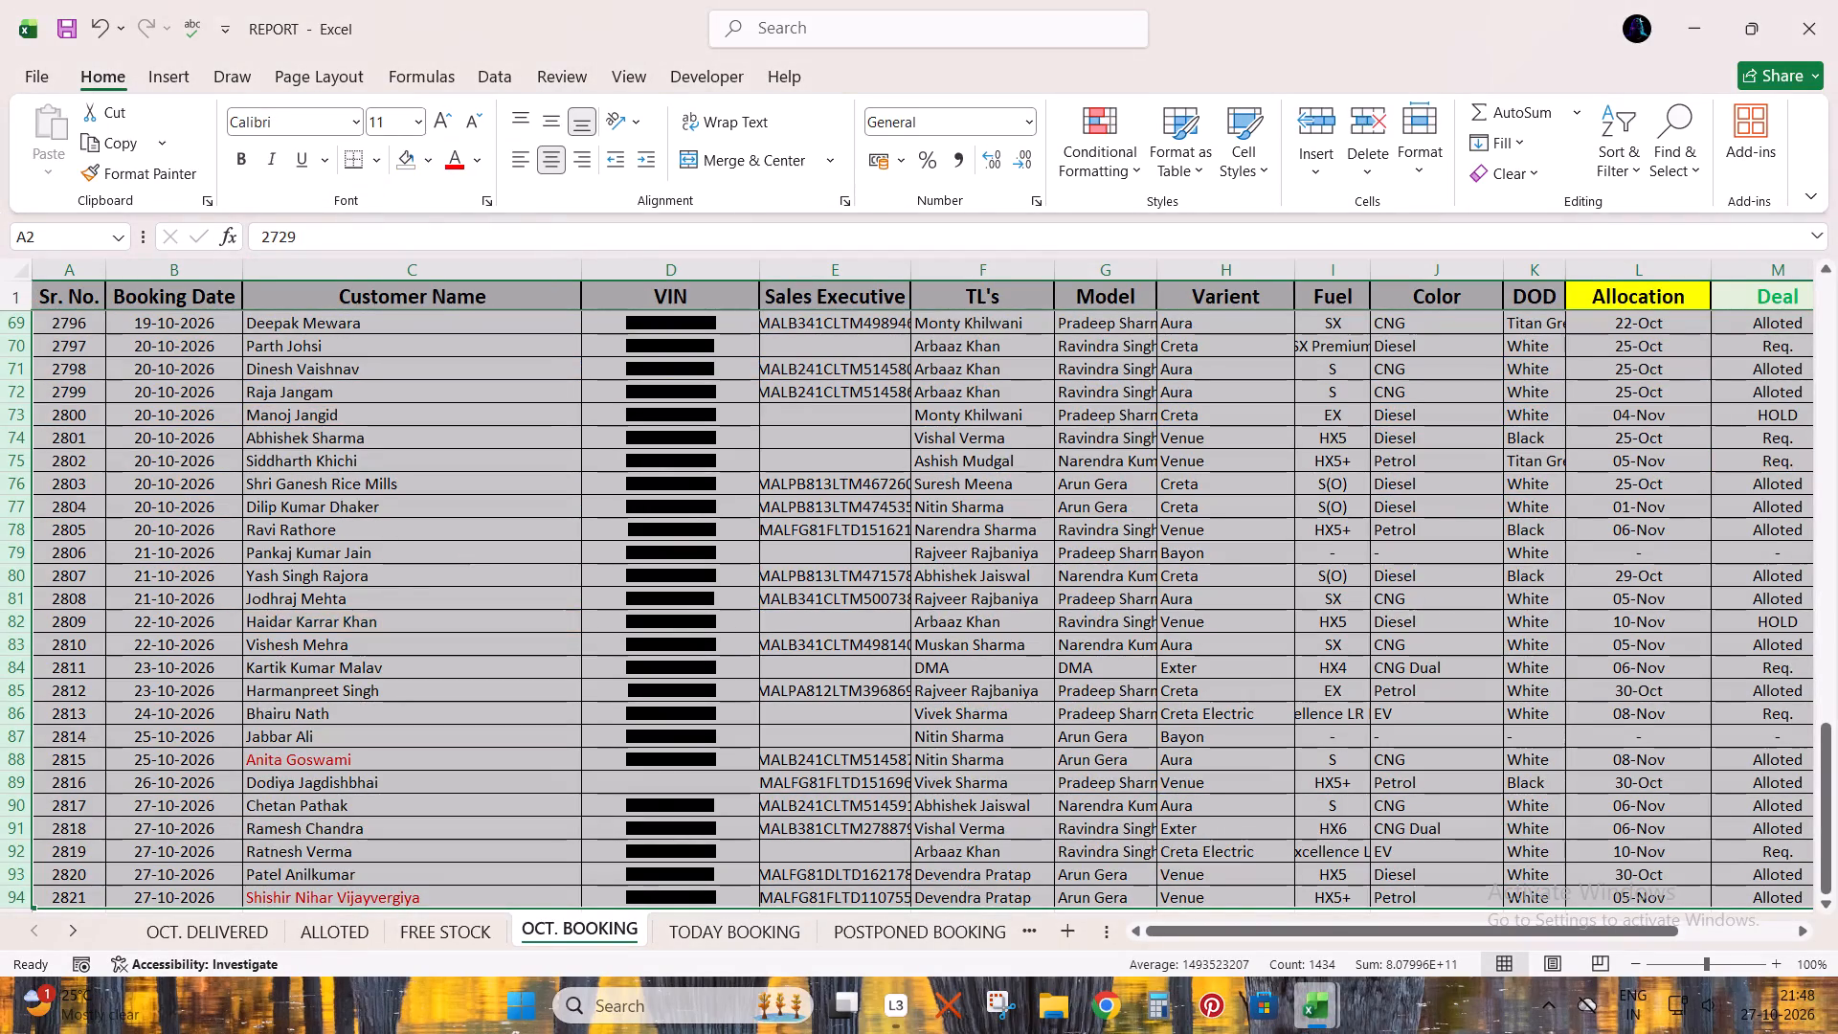
Delete the mobile number cells D2 to D94 under the VIN header, shifting the remaining cells left so the data matches the headers.
key("ctrl+Up")
key("Right")
key("Up")
key("Right")
key("Right")
key("Down")
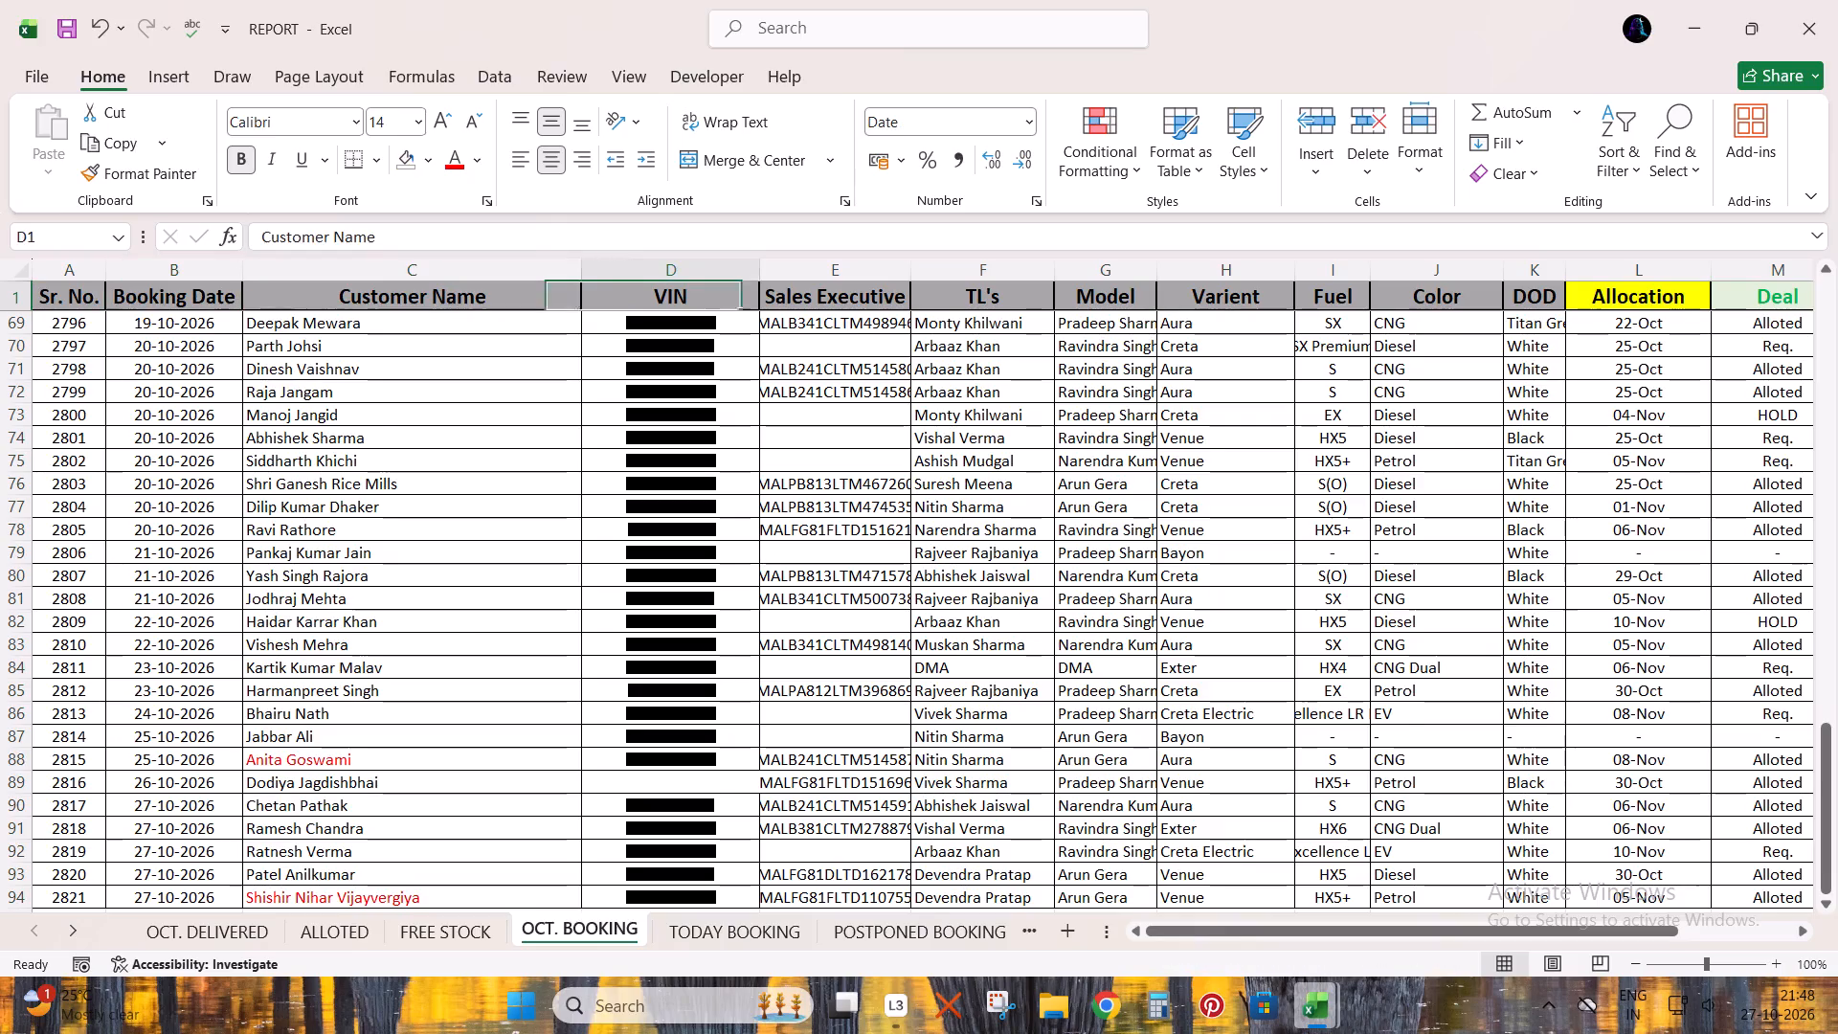
key("Up")
key("Down")
key("Up")
key("Down")
key("ctrl+shift+Down")
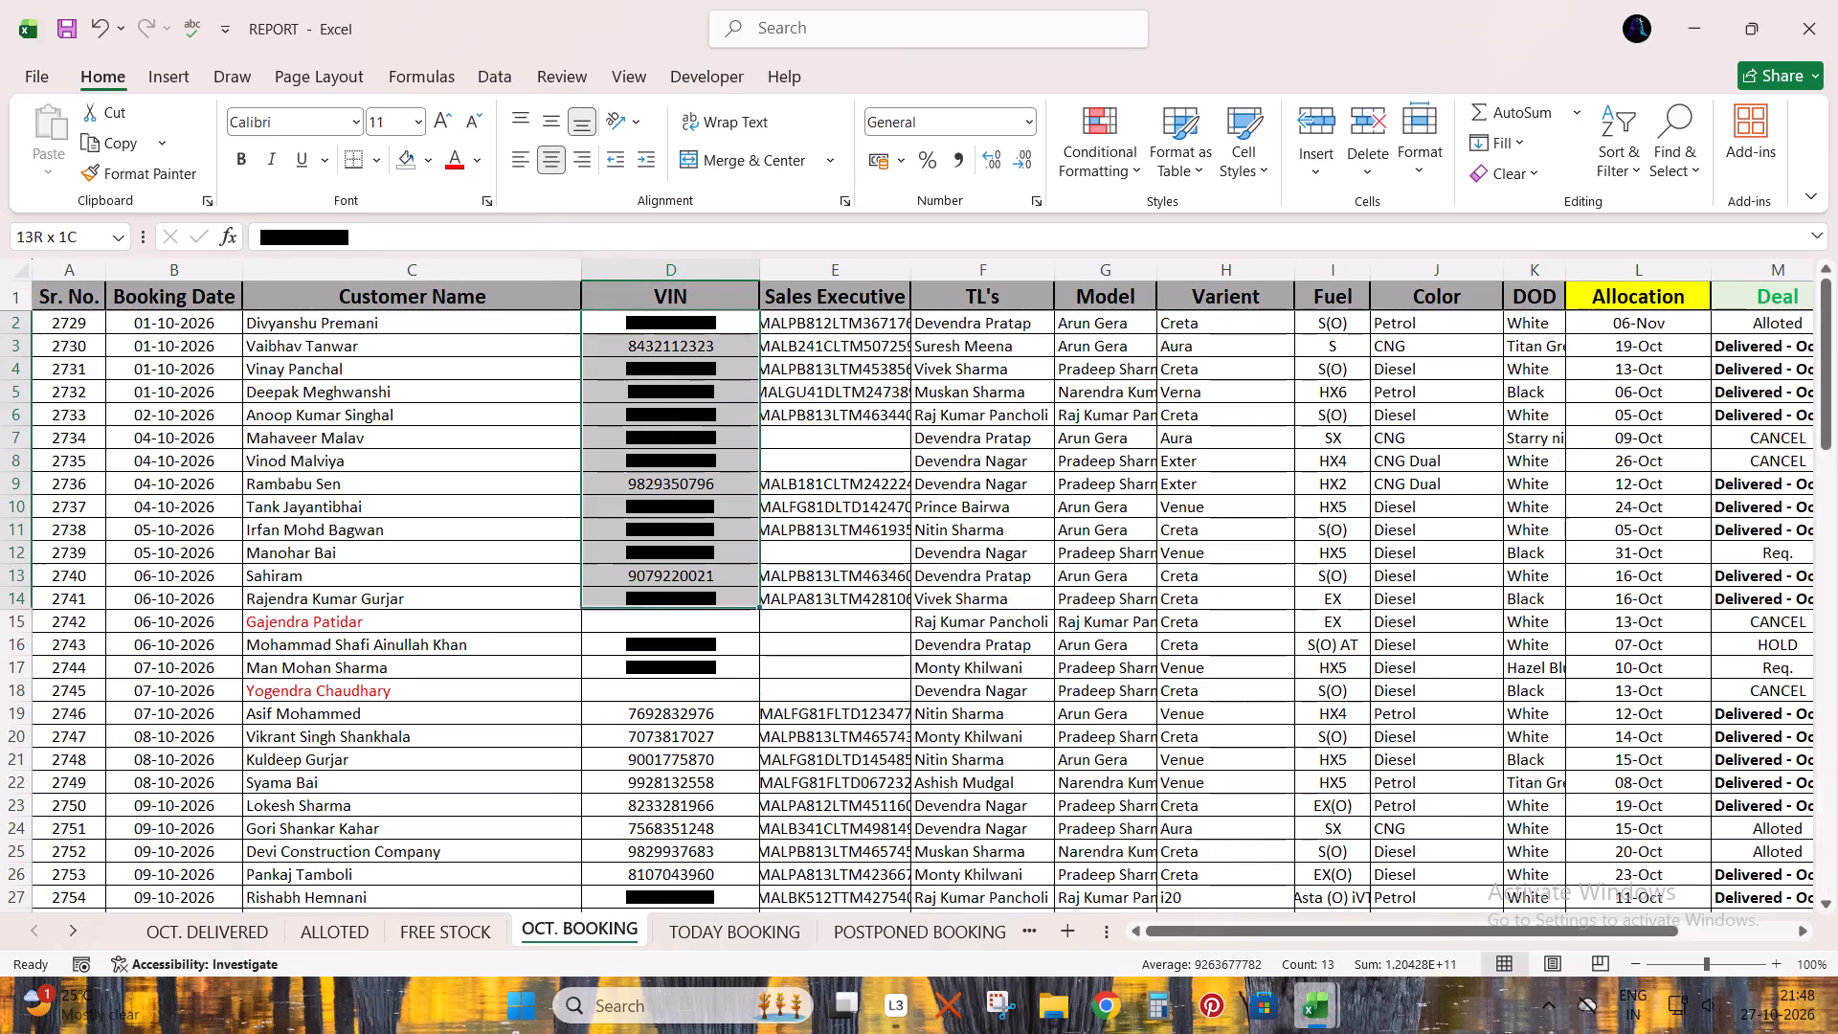
key("ctrl+shift+Down")
key("ctrl+shift+Down")
key("ctrl+shift+Down")
key("ctrl+shift+Down")
key("ctrl+shift+Down")
key("ctrl+shift+Down")
key("ctrl+shift+Down")
key("ctrl+shift+Down")
key("ctrl+shift+Down")
key("ctrl+shift+Down")
key("ctrl+shift+Down")
key("ctrl+shift+Down")
key("ctrl+shift+Down")
key("ctrl+shift+Down")
key("ctrl+shift+Down")
key("ctrl+shift+Down")
key("ctrl+shift+Down")
key("ctrl+shift+Down")
key("ctrl+shift+Down")
key("ctrl+shift+Down")
key("ctrl+shift+Down")
key("ctrl+shift+Down")
key("ctrl+shift+Up")
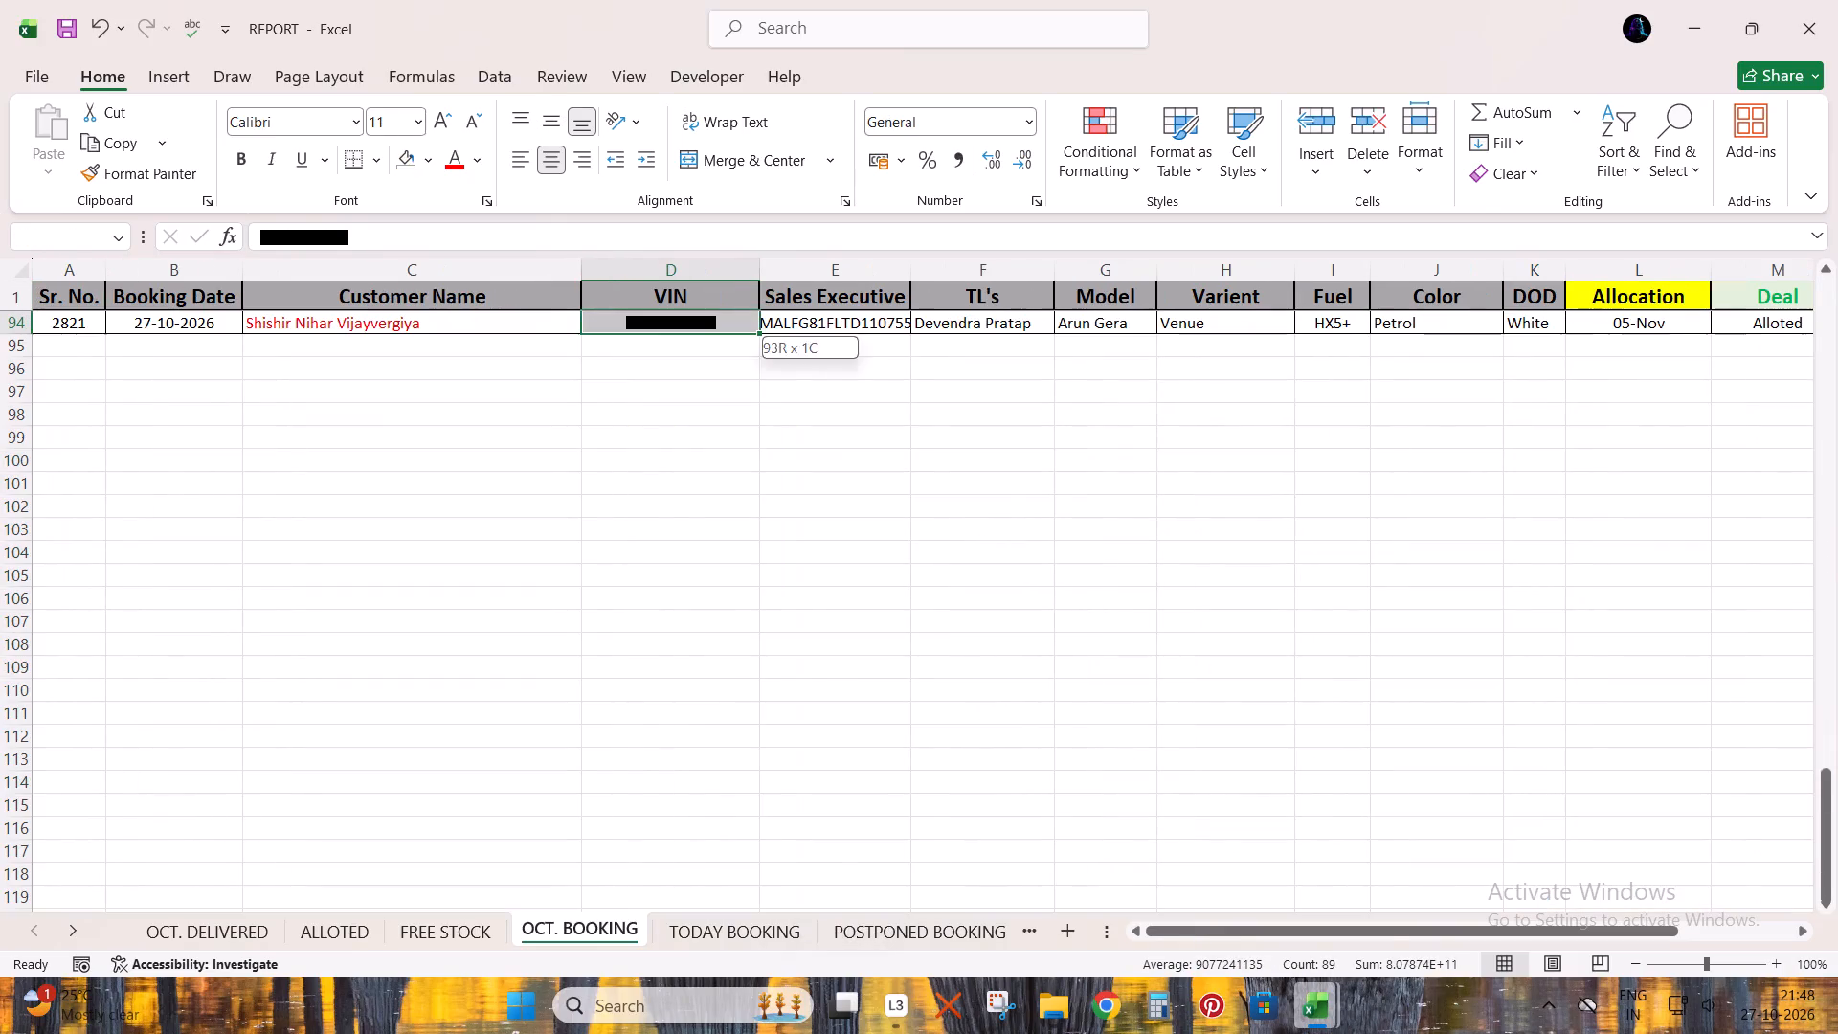
key("ctrl+minus")
key("Return")
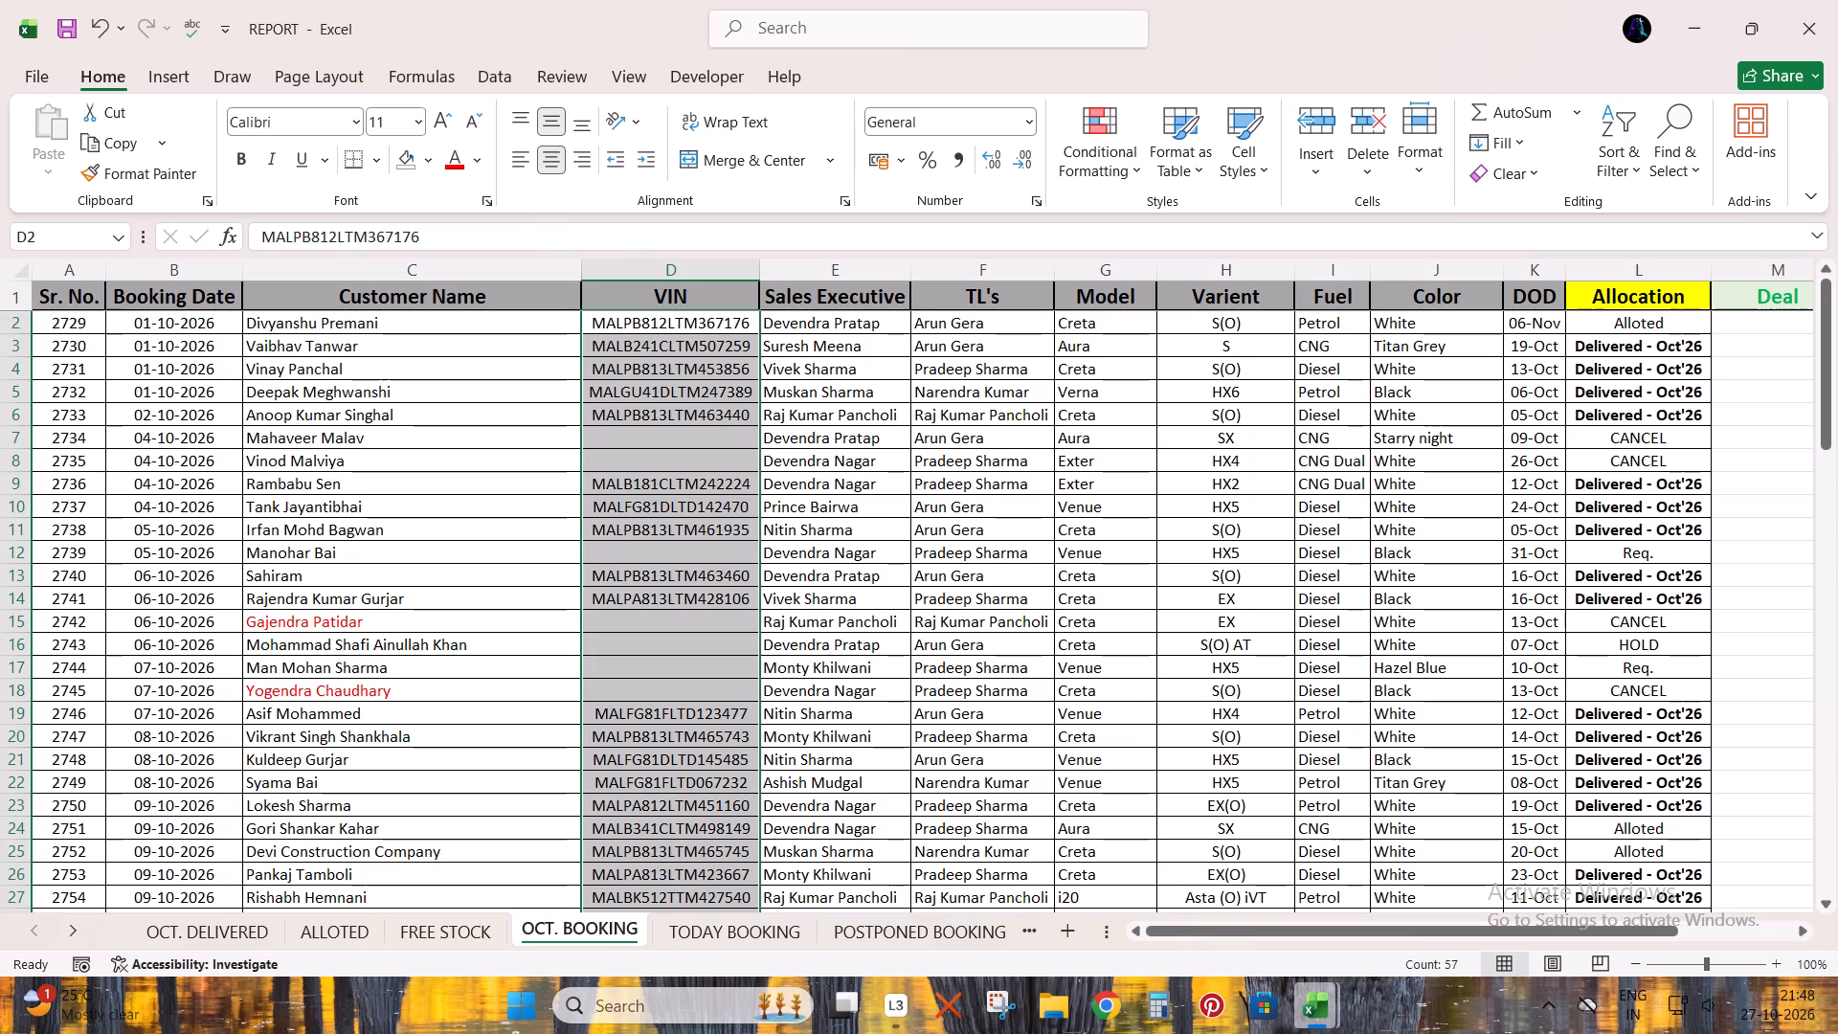
Move the deal amounts from P2 to P94 into the empty Deal column, starting at cell M2.
key("Up")
key("ctrl+Right")
key("Right")
key("Down")
key("Right")
key("Right")
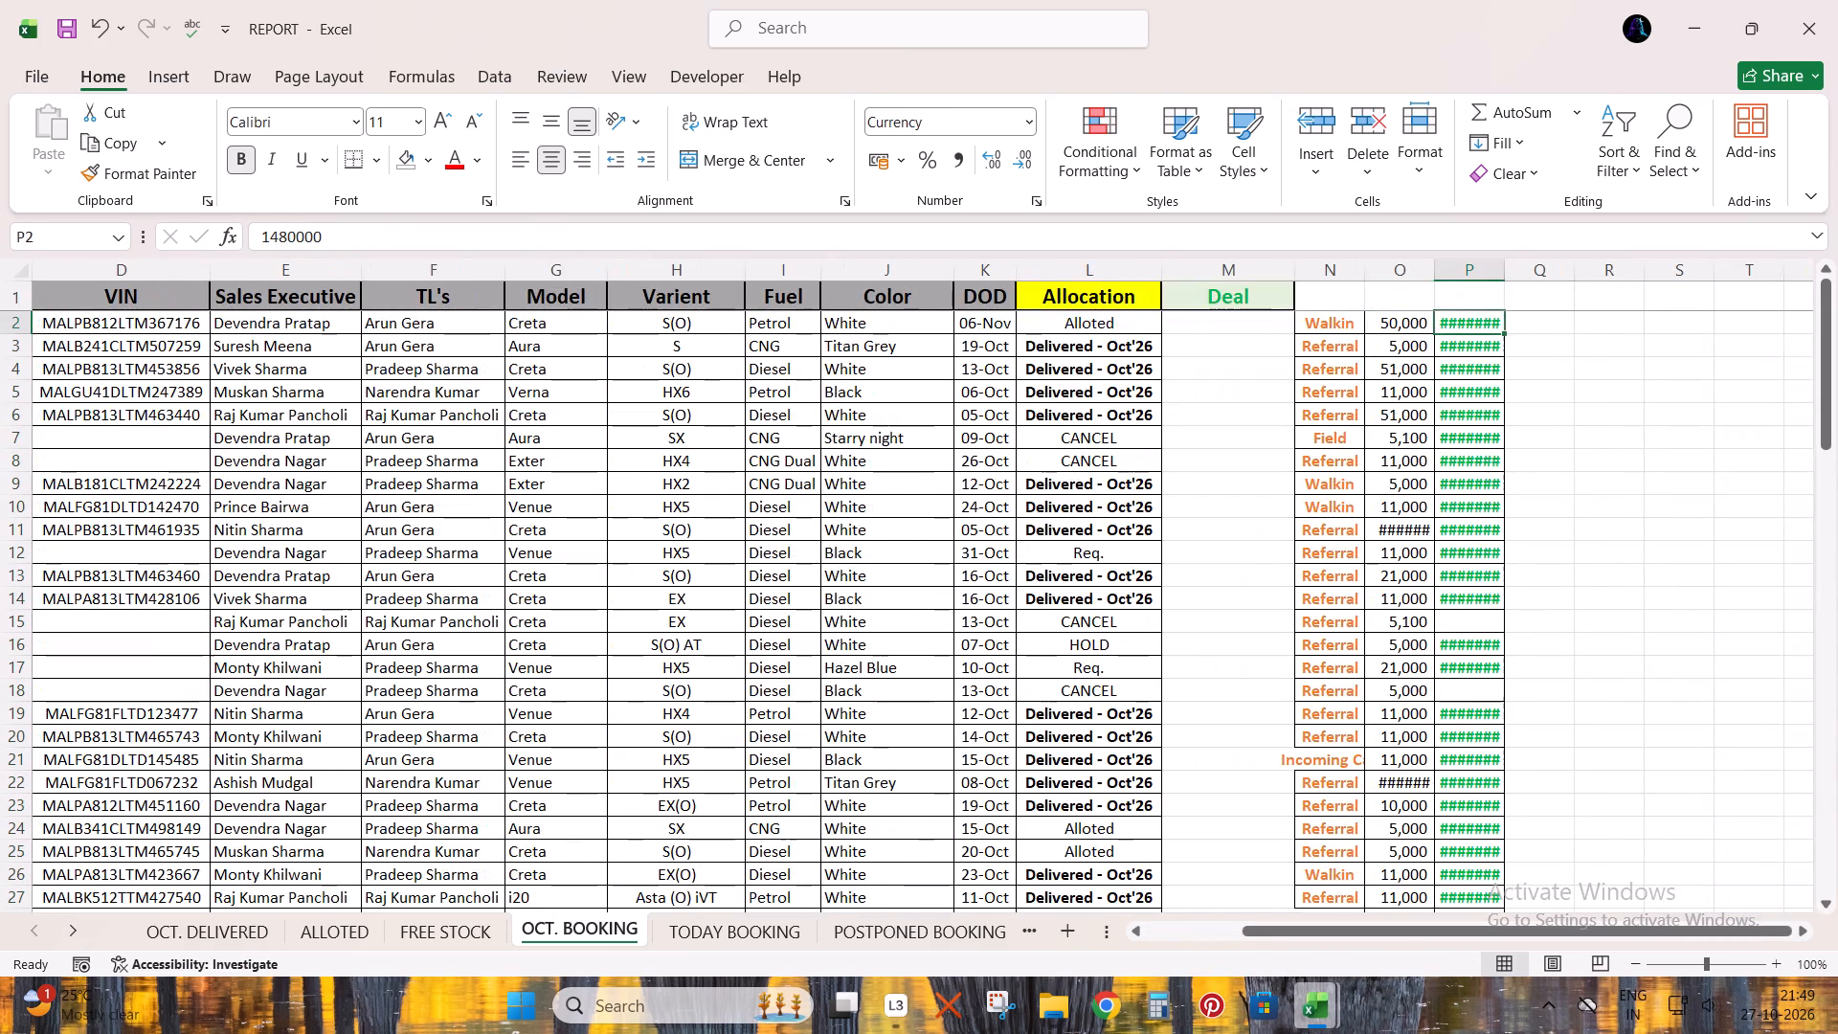
key("ctrl+shift+Down")
key("ctrl+shift+Down")
key("ctrl+shift+Down")
key("ctrl+shift+Down")
key("ctrl+shift+Down")
key("ctrl+shift+Down")
key("ctrl+shift+Down")
key("ctrl+shift+Down")
key("ctrl+shift+Down")
key("ctrl+shift+Down")
key("ctrl+shift+Down")
key("ctrl+shift+Down")
key("ctrl+shift+Down")
key("ctrl+shift+Down")
key("ctrl+shift+Down")
key("ctrl+shift+Down")
key("ctrl+shift+Down")
key("ctrl+shift+Down")
key("ctrl+shift+Down")
key("ctrl+shift+Down")
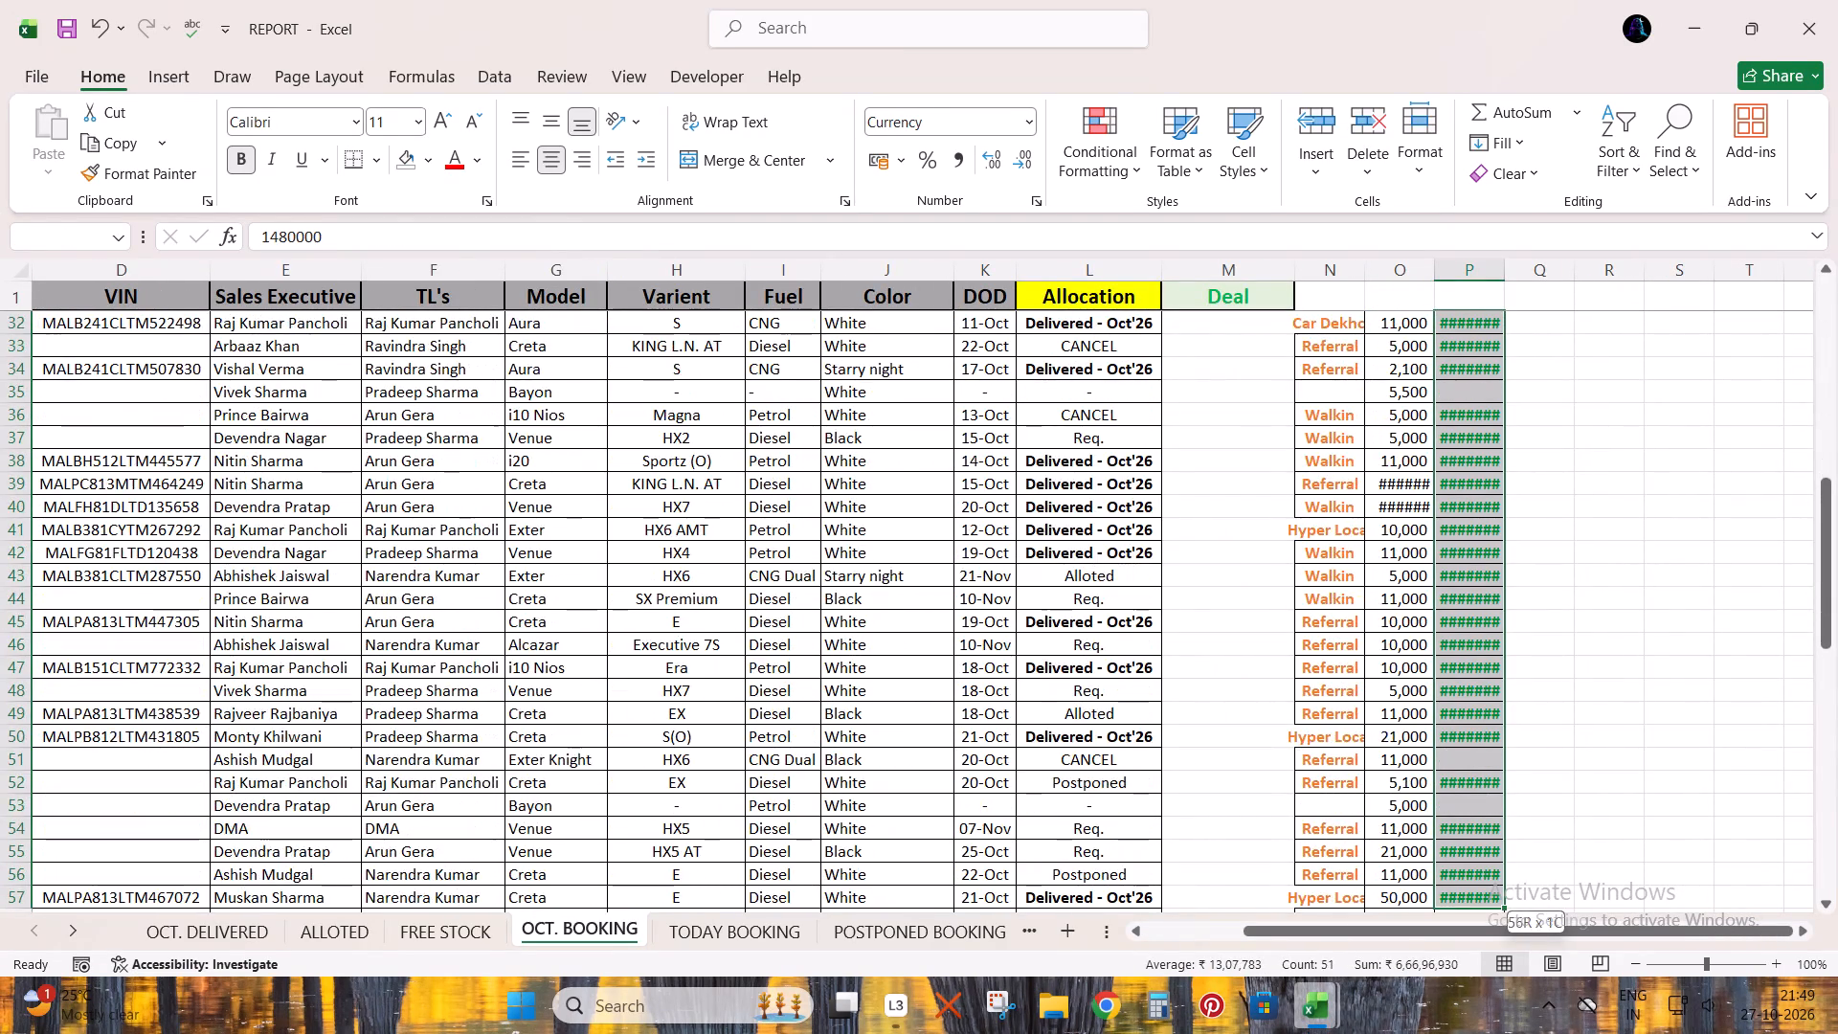
key("ctrl+shift+Up")
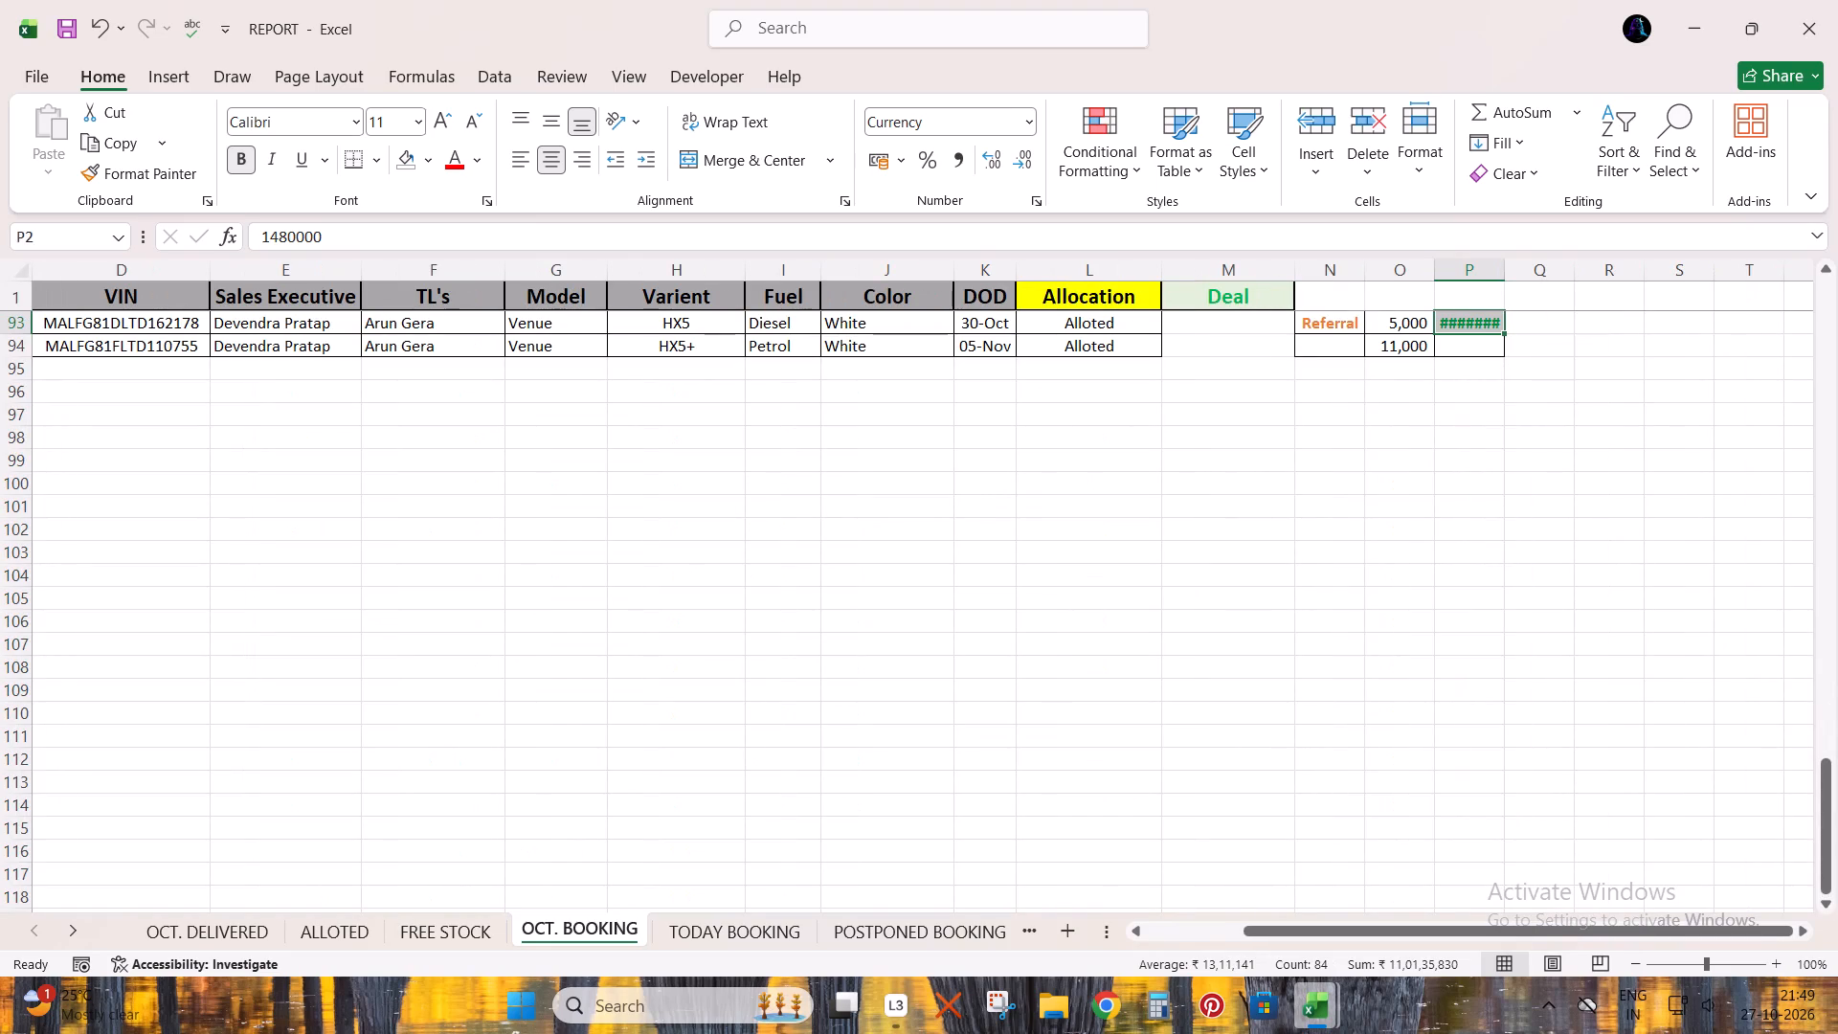
key("shift+Down")
key("ctrl+x")
key("Up")
key("Left")
key("Left")
key("Left")
key("Down")
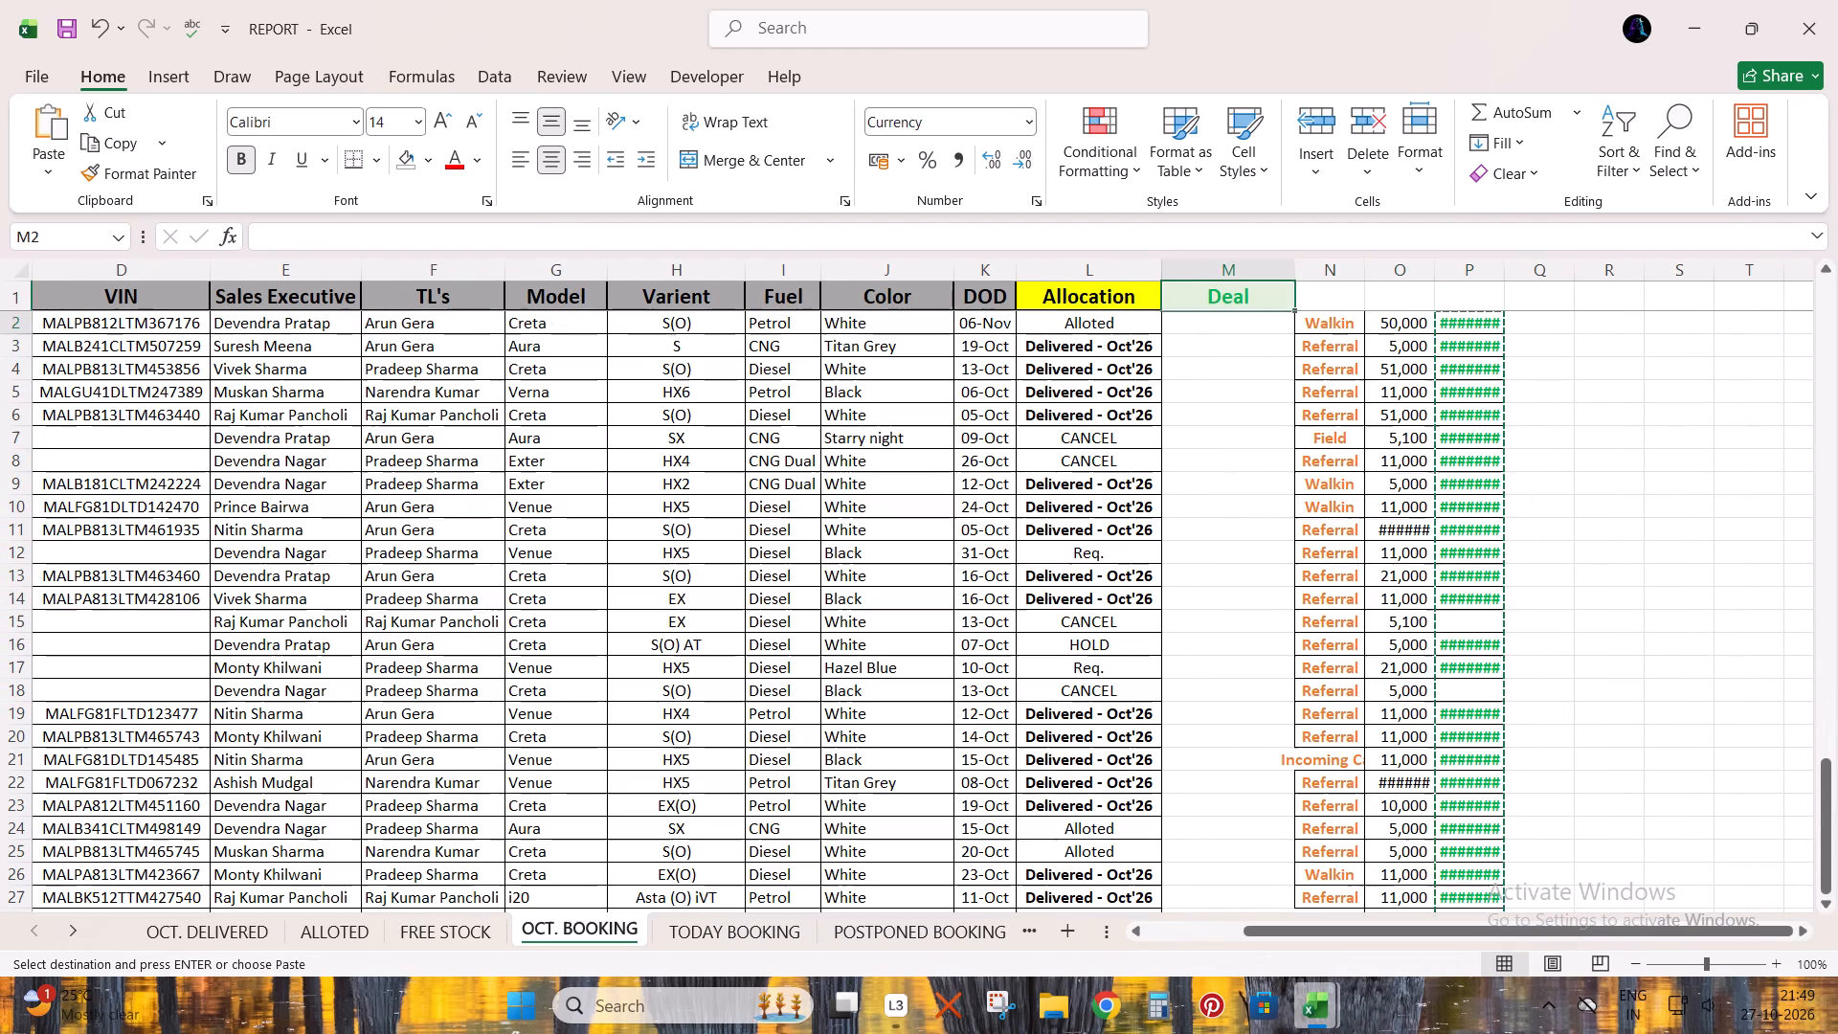
key("ctrl+v")
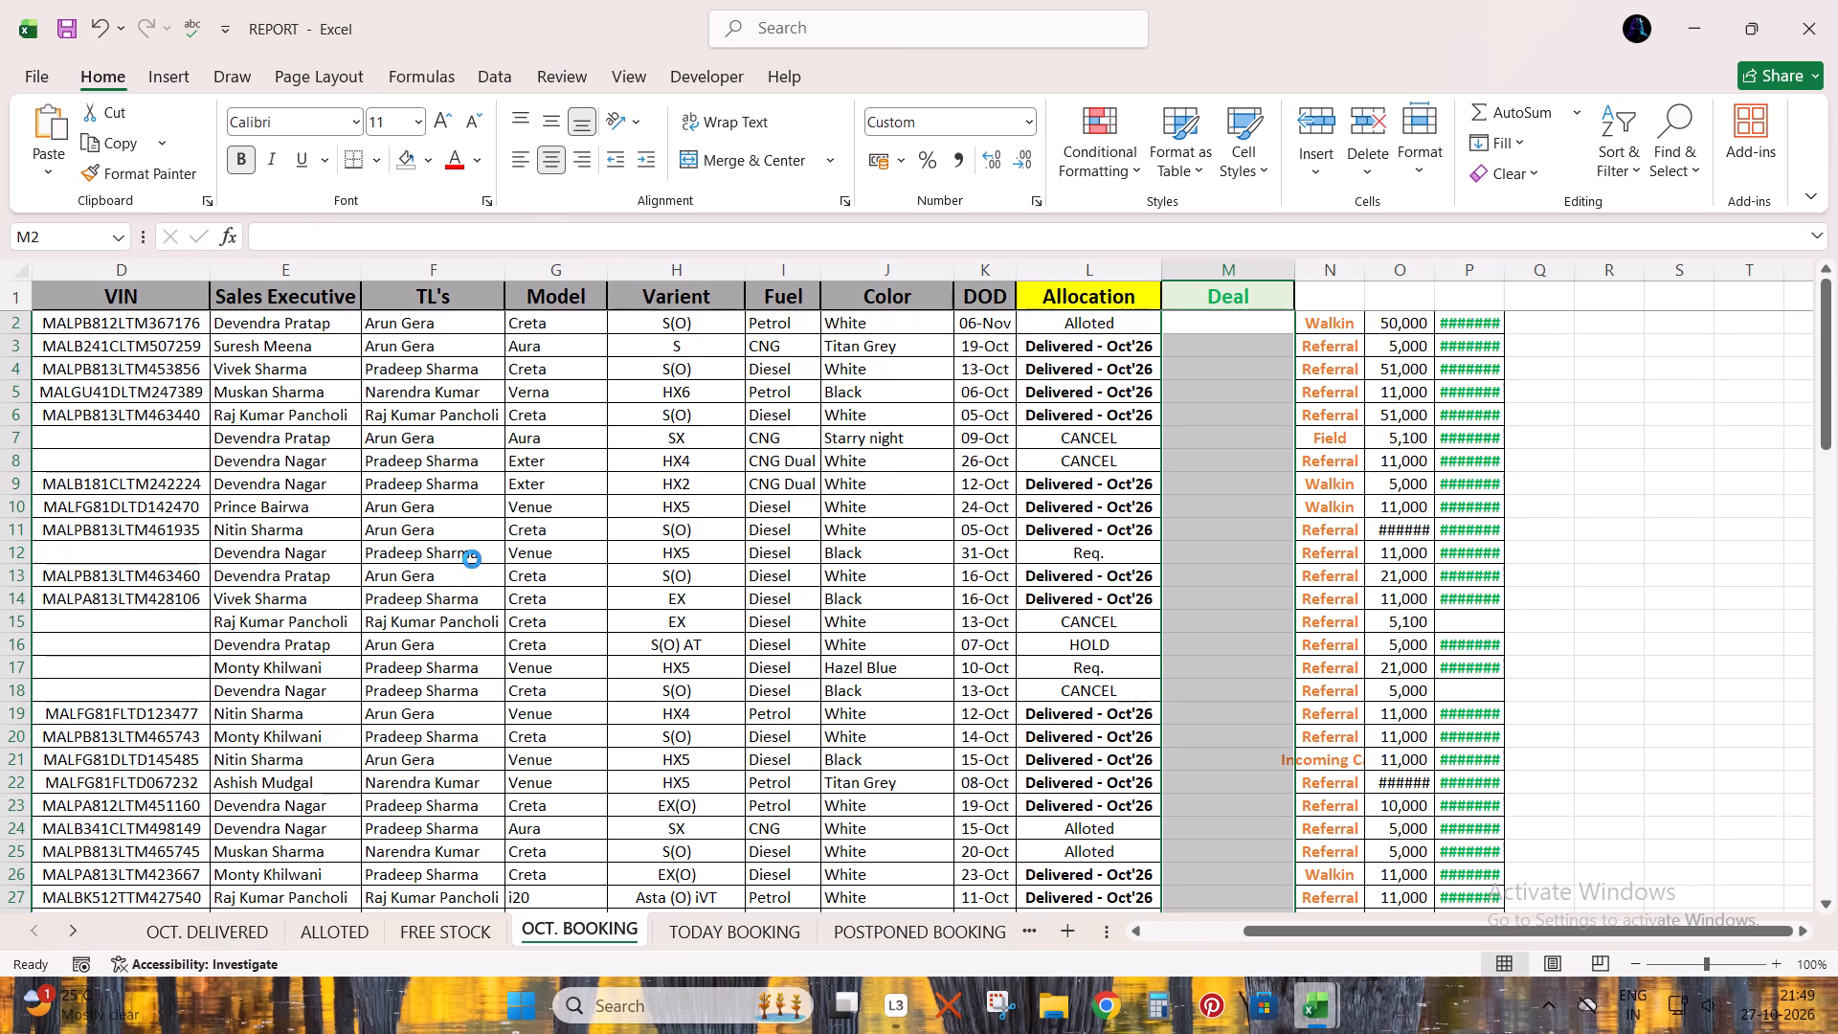
Delete the unheaded columns N and O holding the booking source and booking amount.
key("Right")
key("ctrl+space")
key("shift+Right")
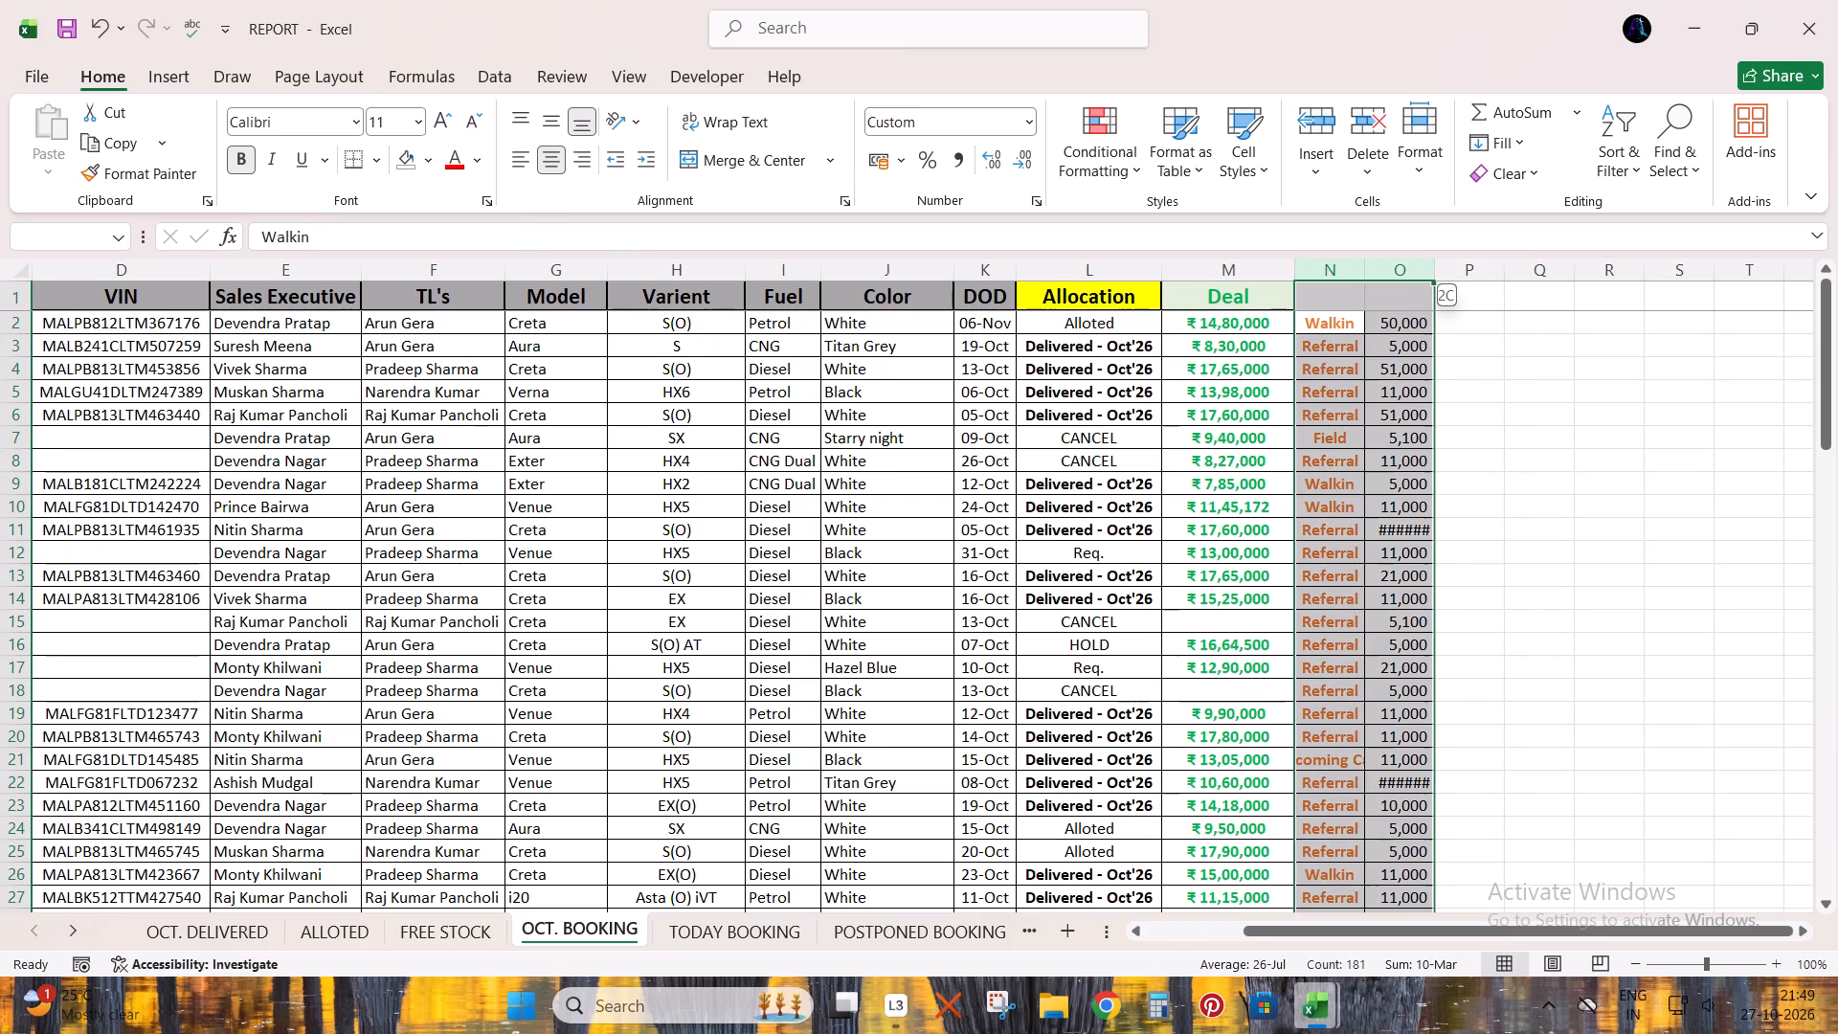
key("ctrl+minus")
Begin renumbering the Sr. No. column by entering 1 in A2 and 23 in A3, and select both cells.
key("ctrl+Up")
key("ctrl+Left")
key("ctrl+Left")
key("ctrl+Left")
key("ctrl+Left")
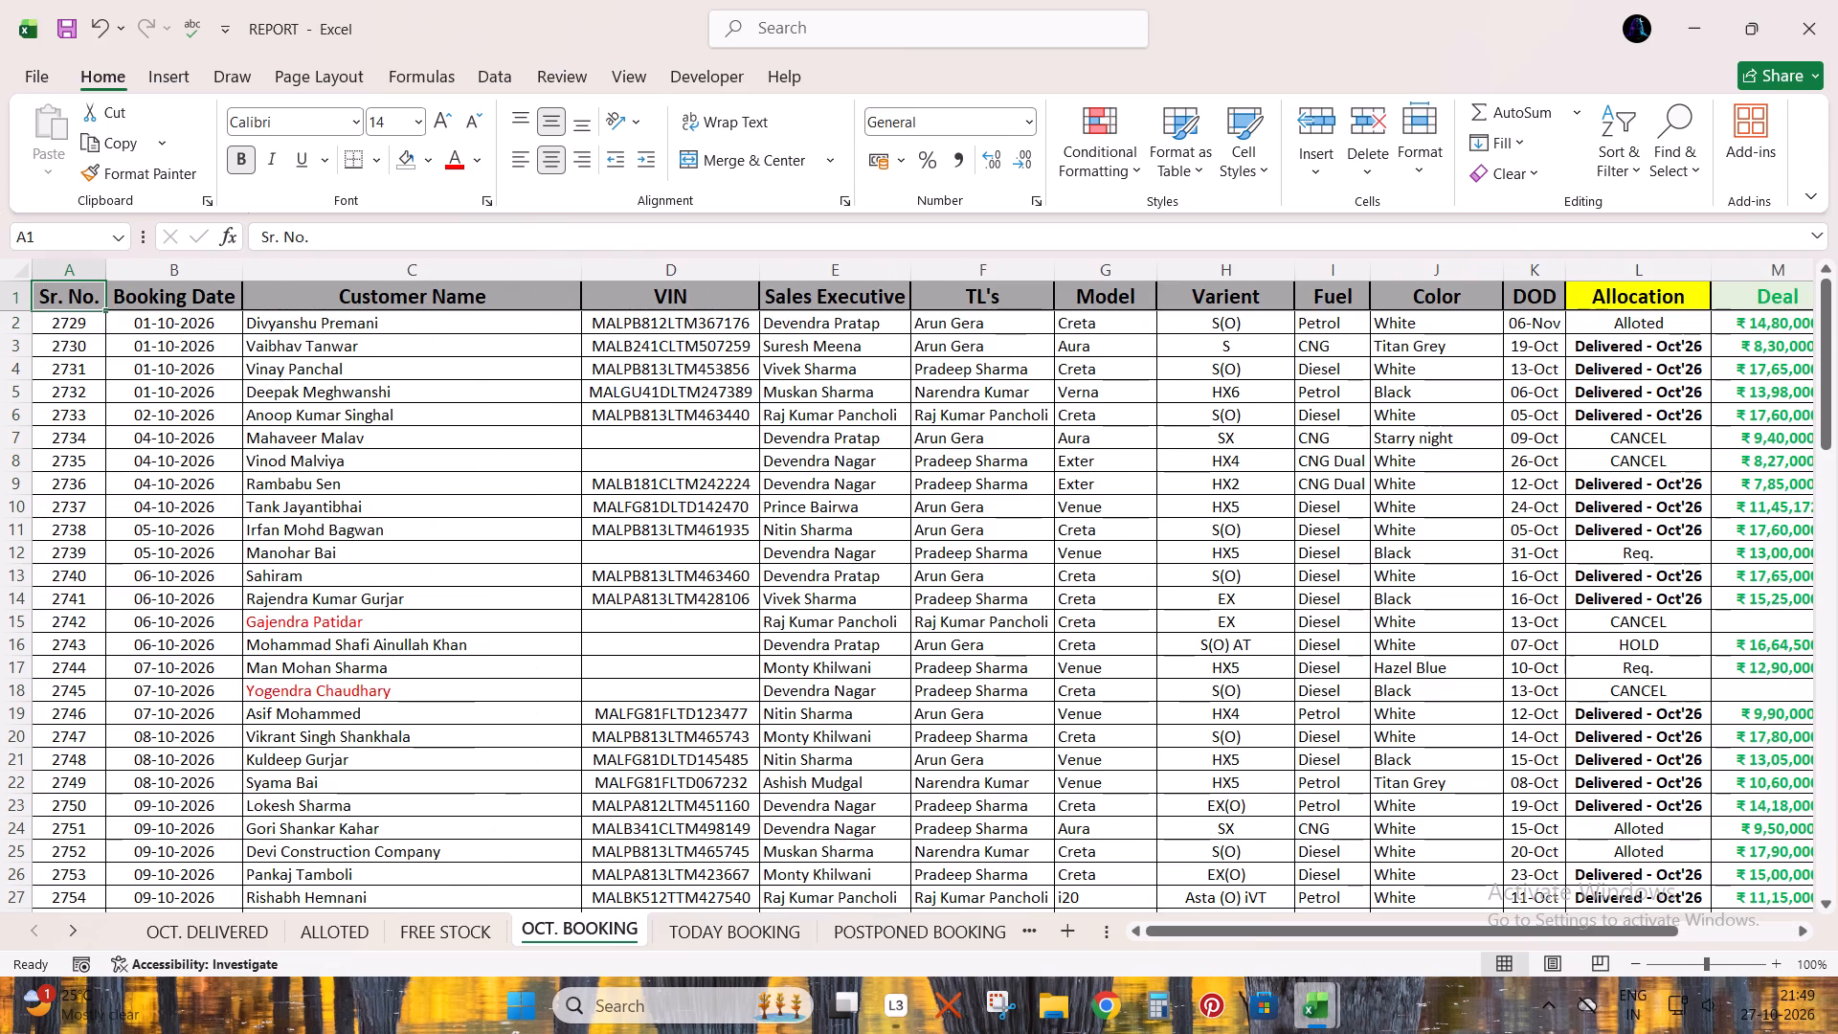
key("Down")
key("1")
key("Return")
type("23")
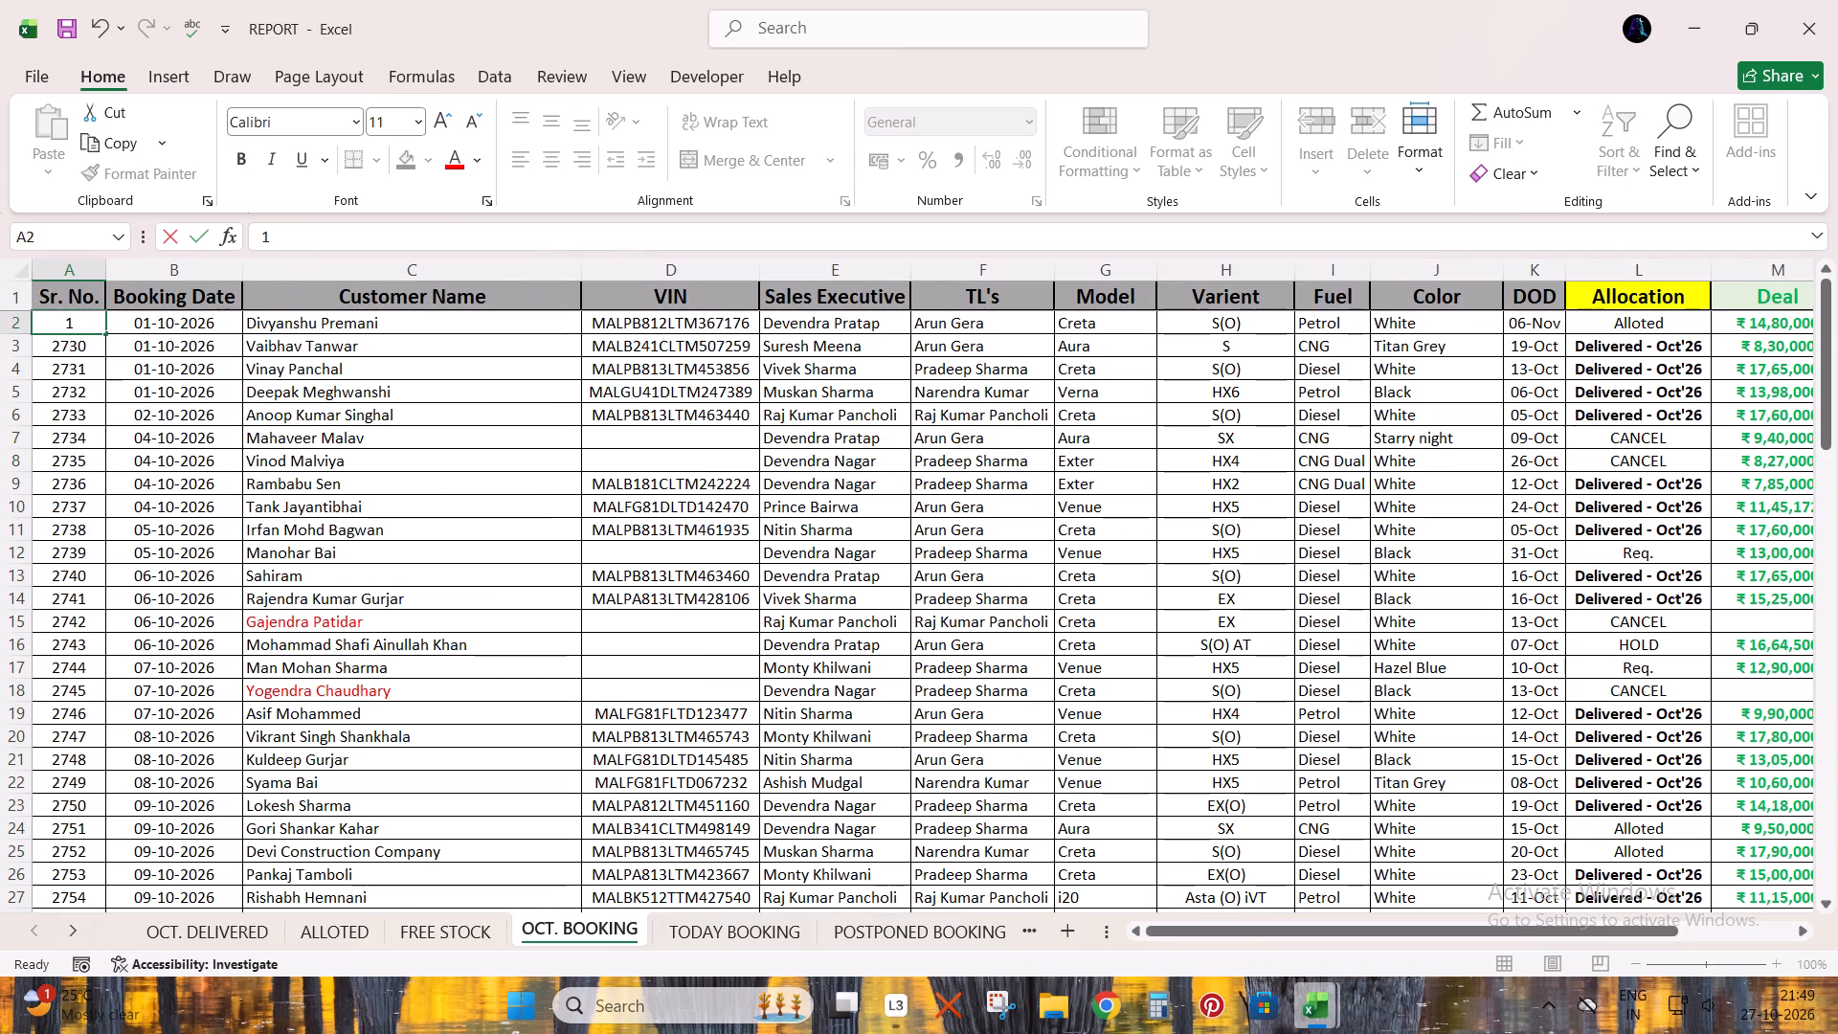
key("Up")
key("shift+Down")
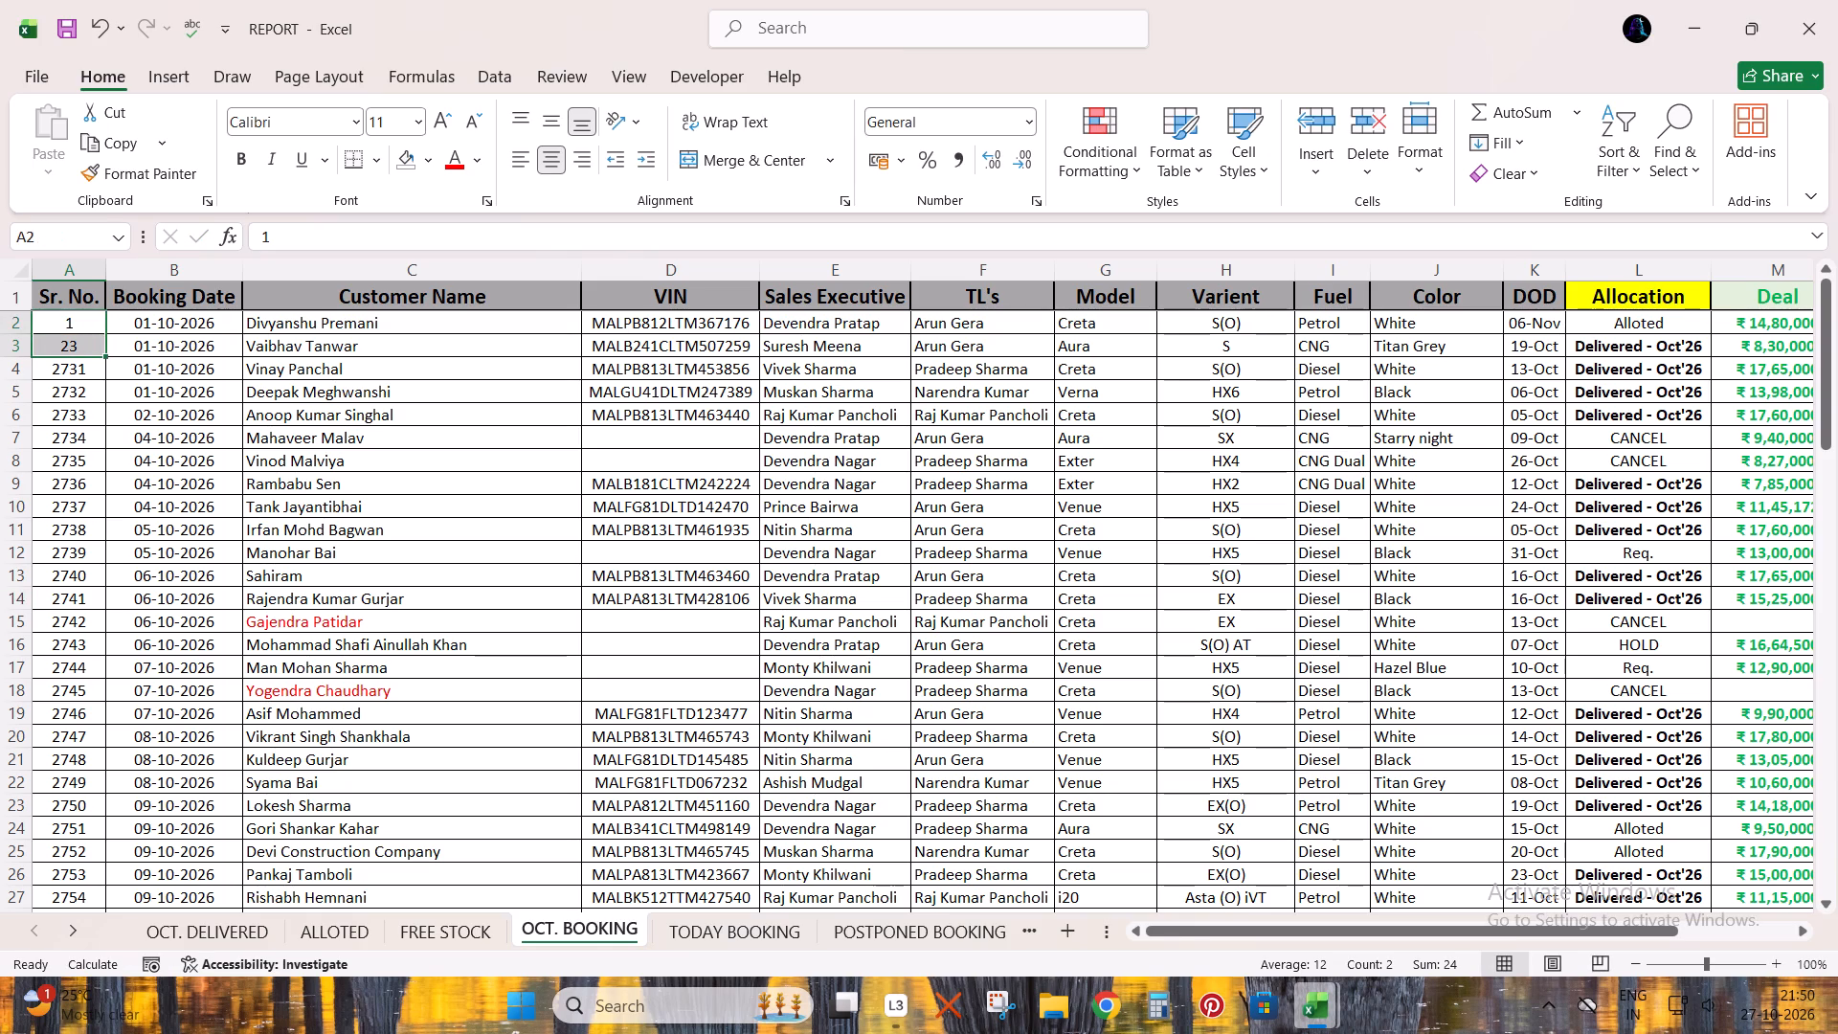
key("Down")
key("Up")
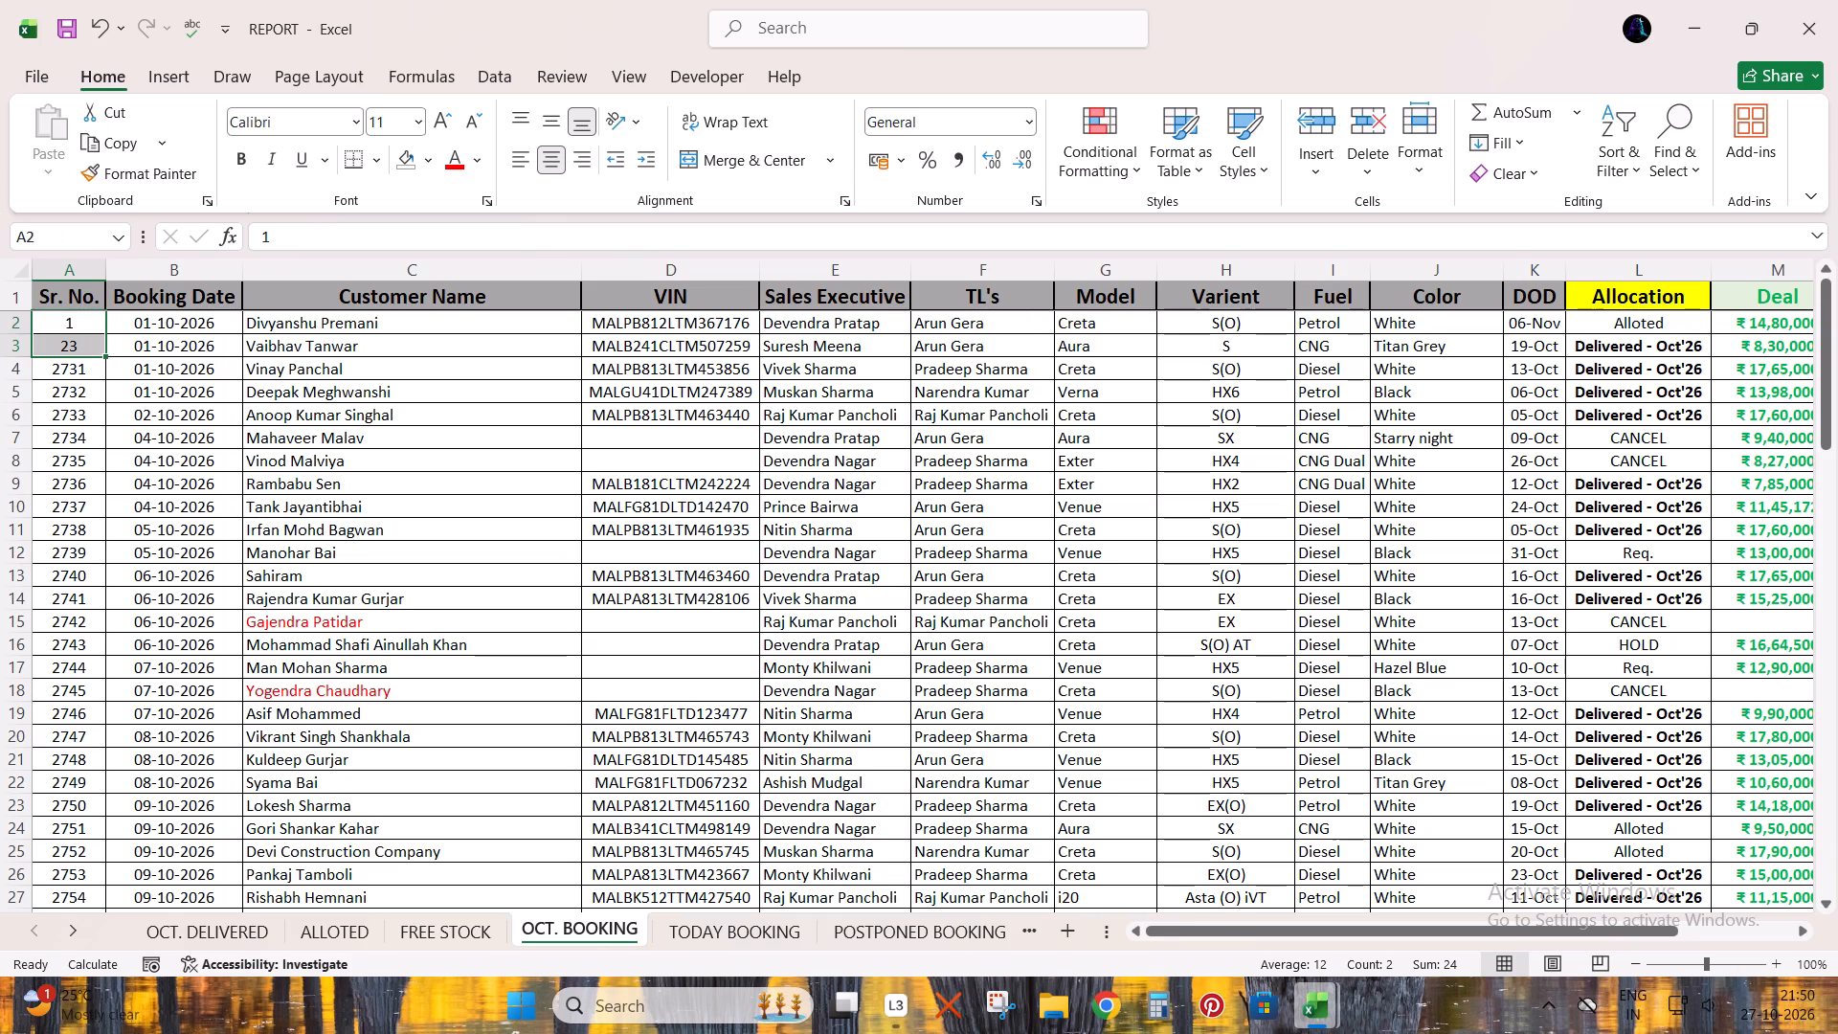
Correct the serial number in A3 to 2 and select A2 and A3 as the start of the Sr. No. series.
left_click(91, 433)
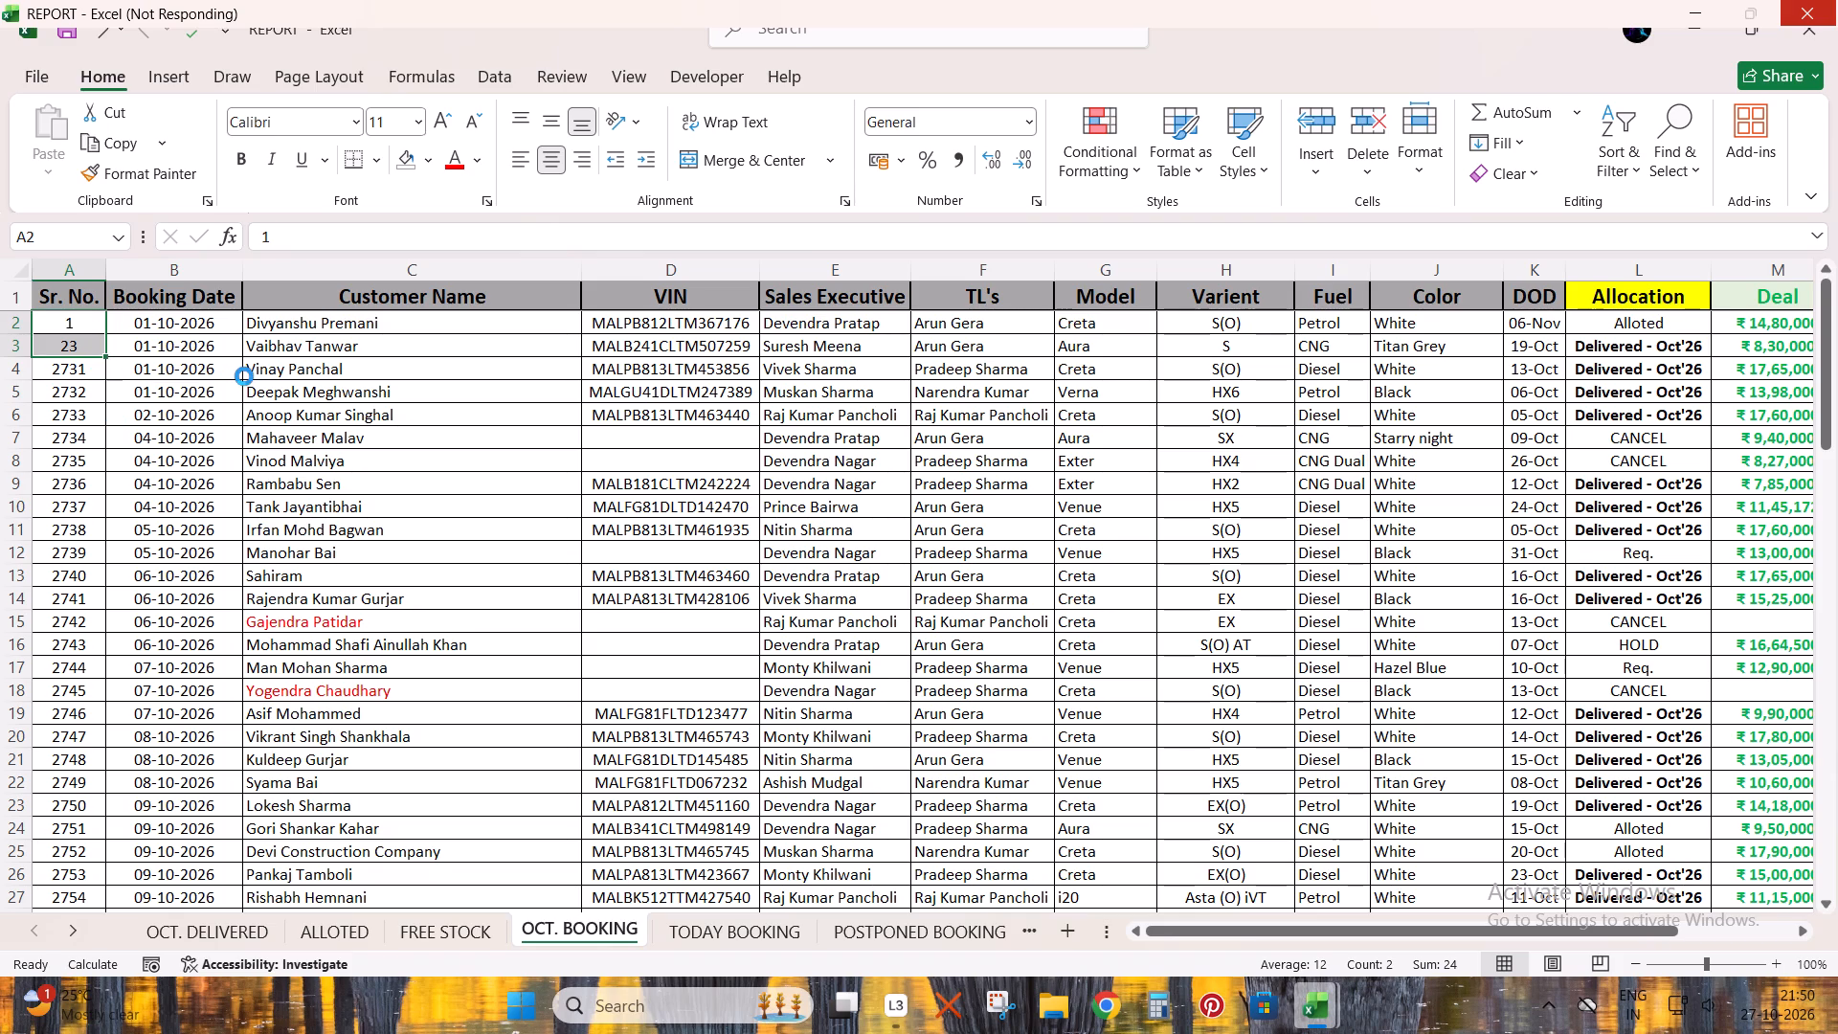
left_click(66, 345)
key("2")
key("Up")
key("shift+Down")
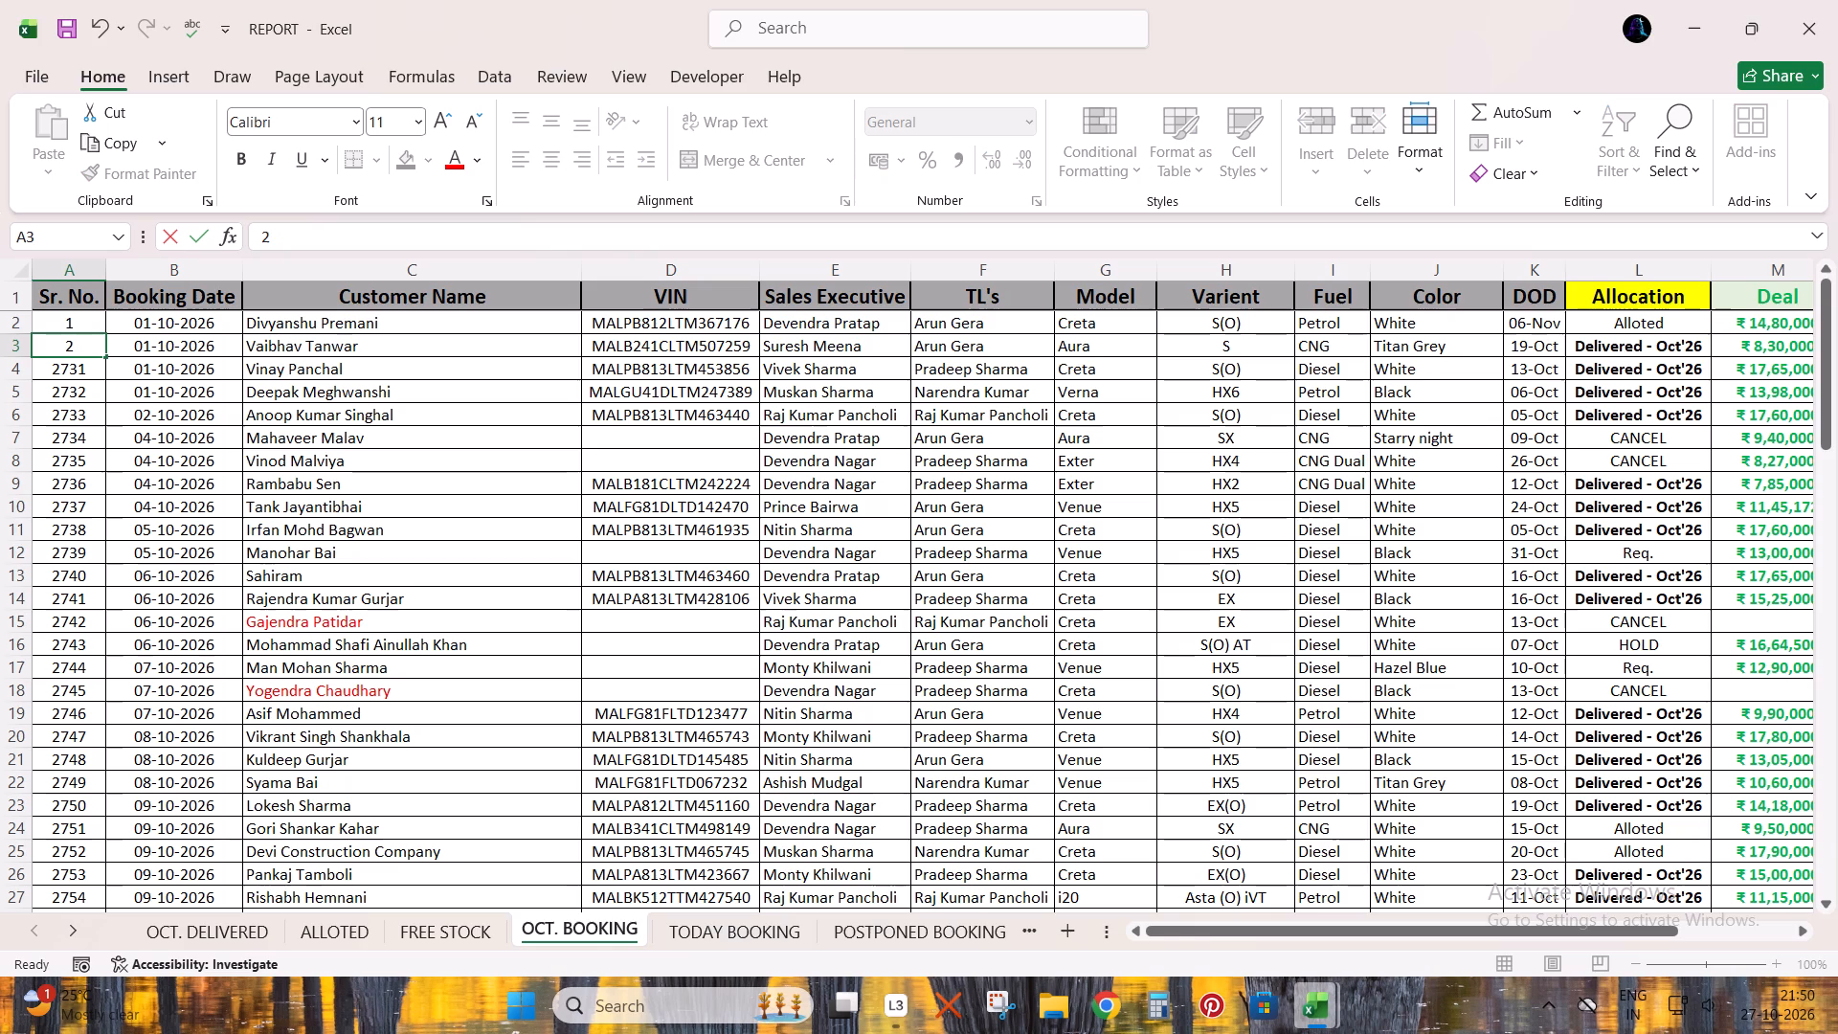
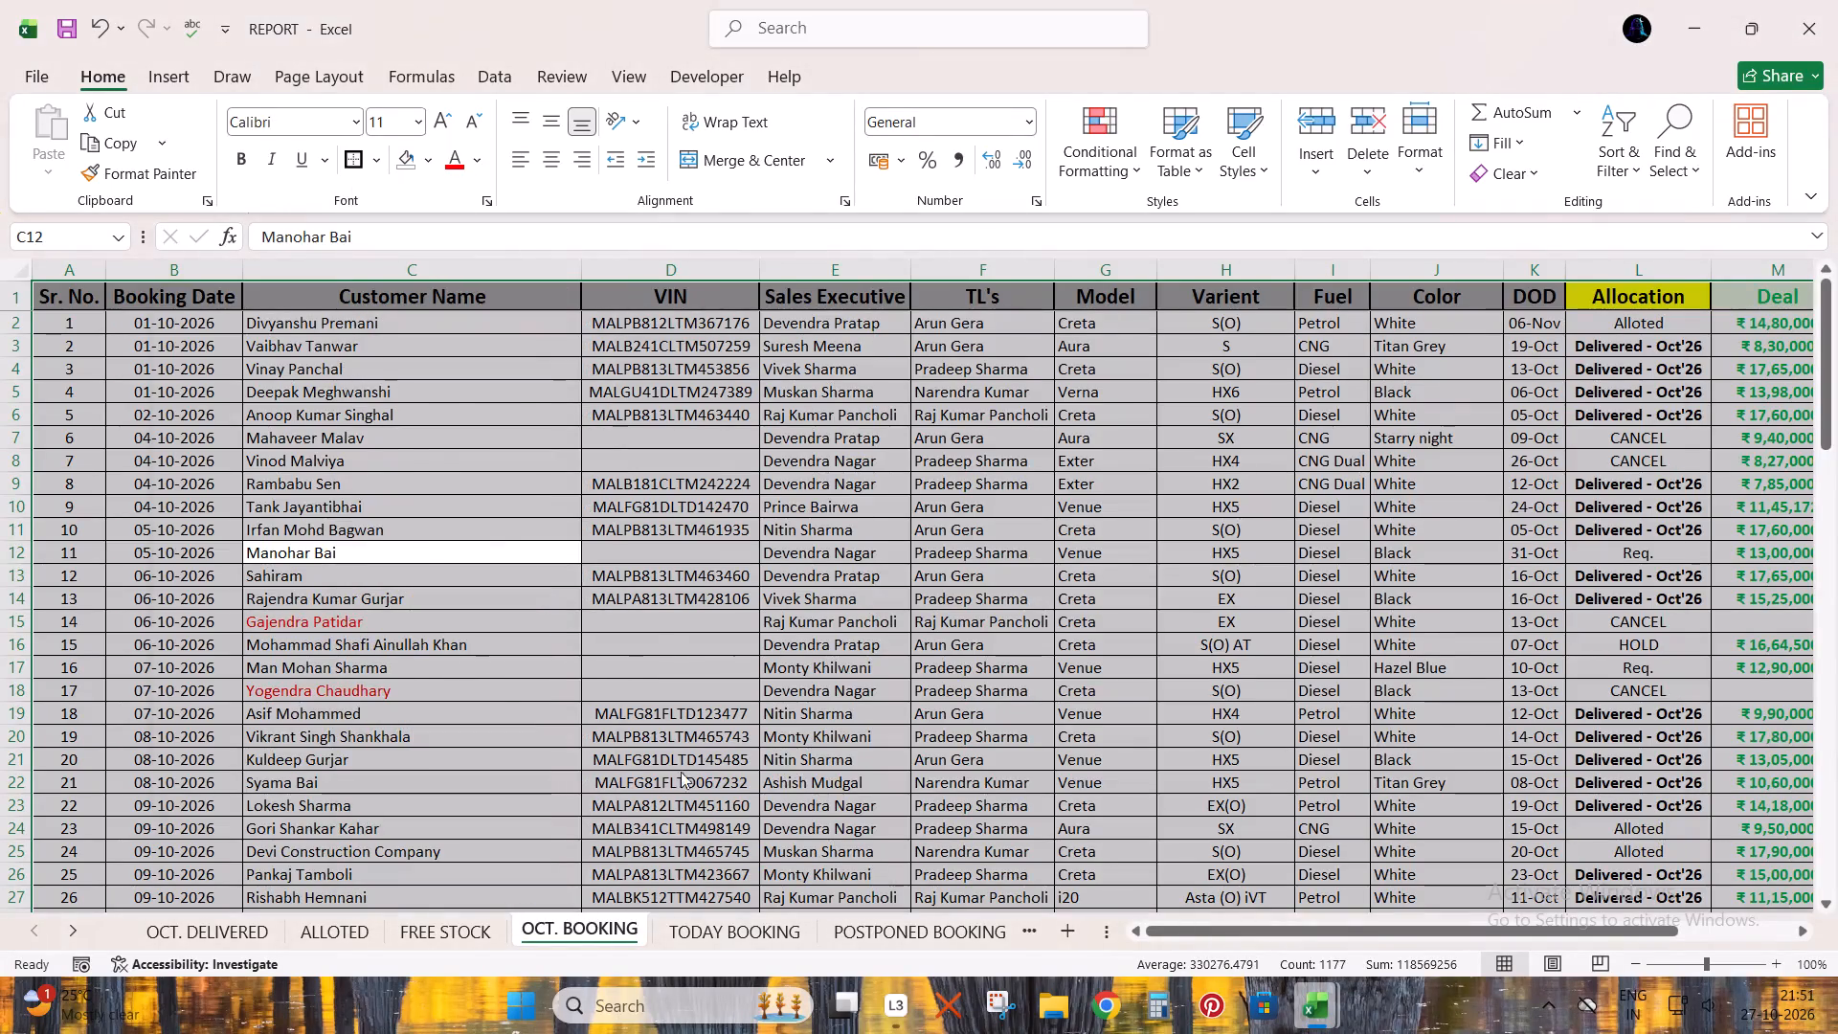
Leave the open REPORT and BOOKING LIST workbooks and show the Windows desktop.
key("alt+Tab")
left_click(1837, 1033)
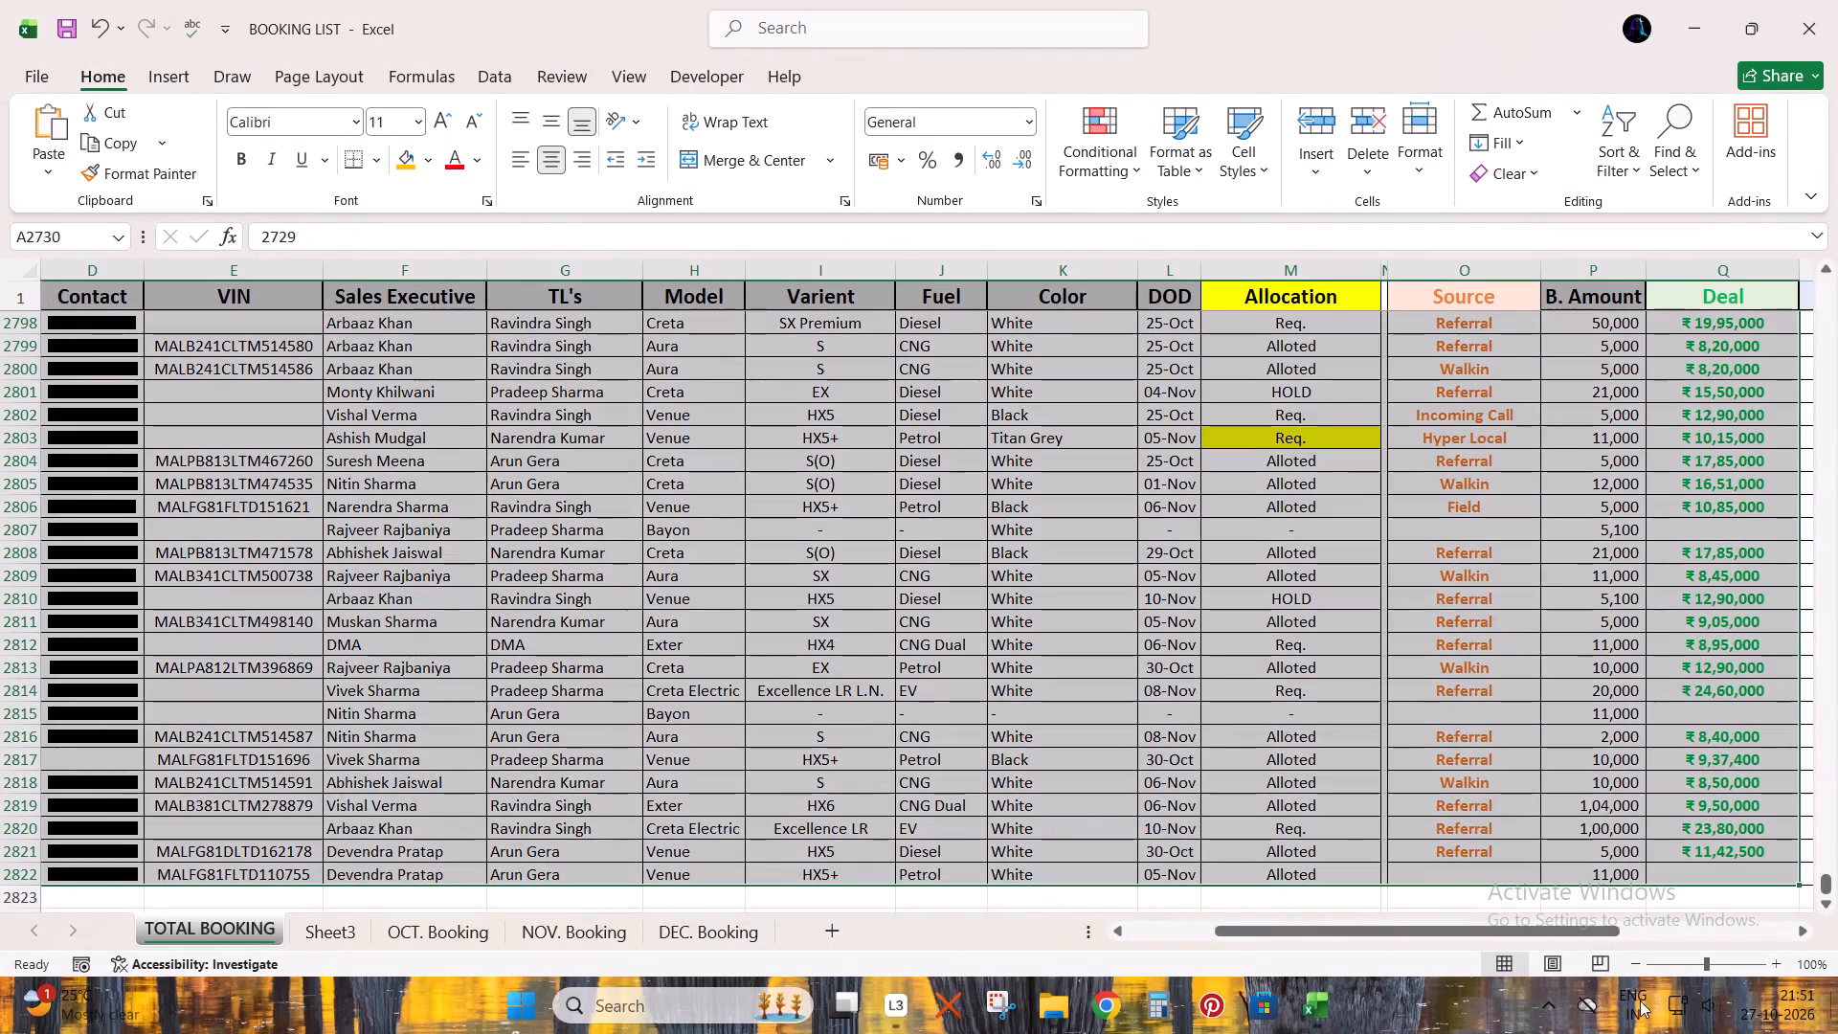
left_click(1837, 952)
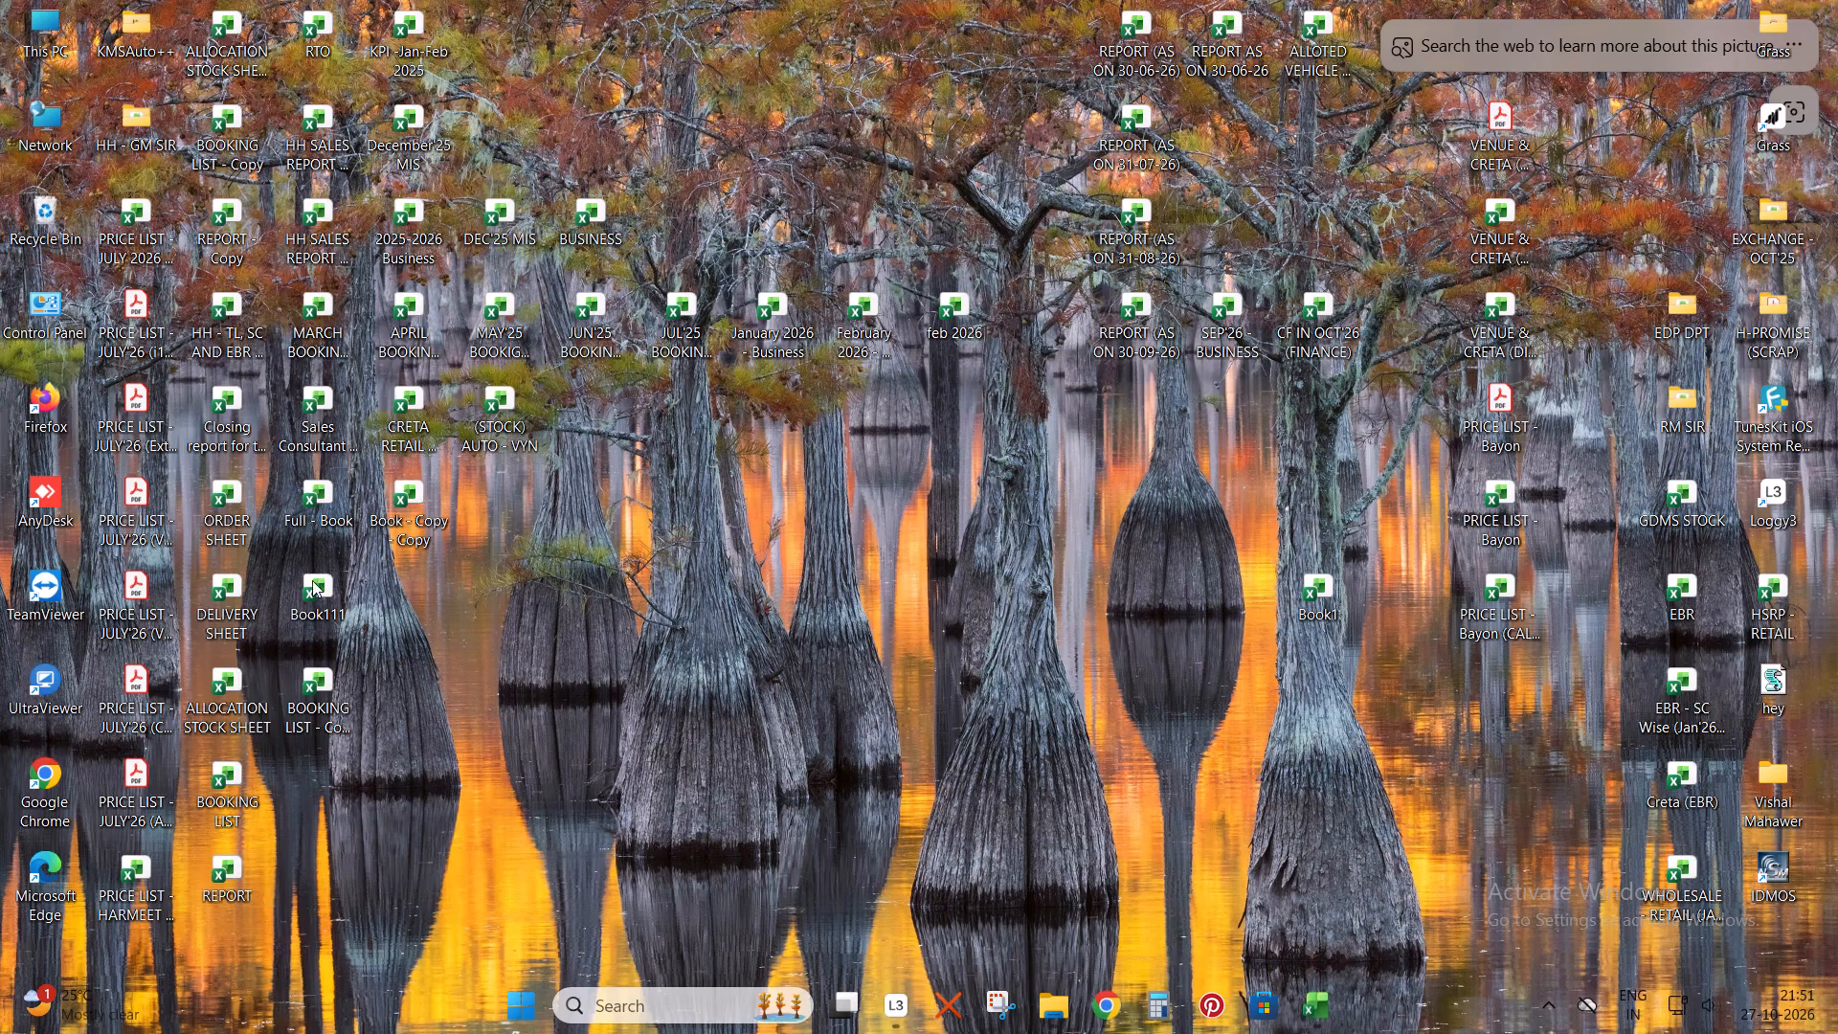
Open the Book111 workbook from the desktop.
double_click(311, 618)
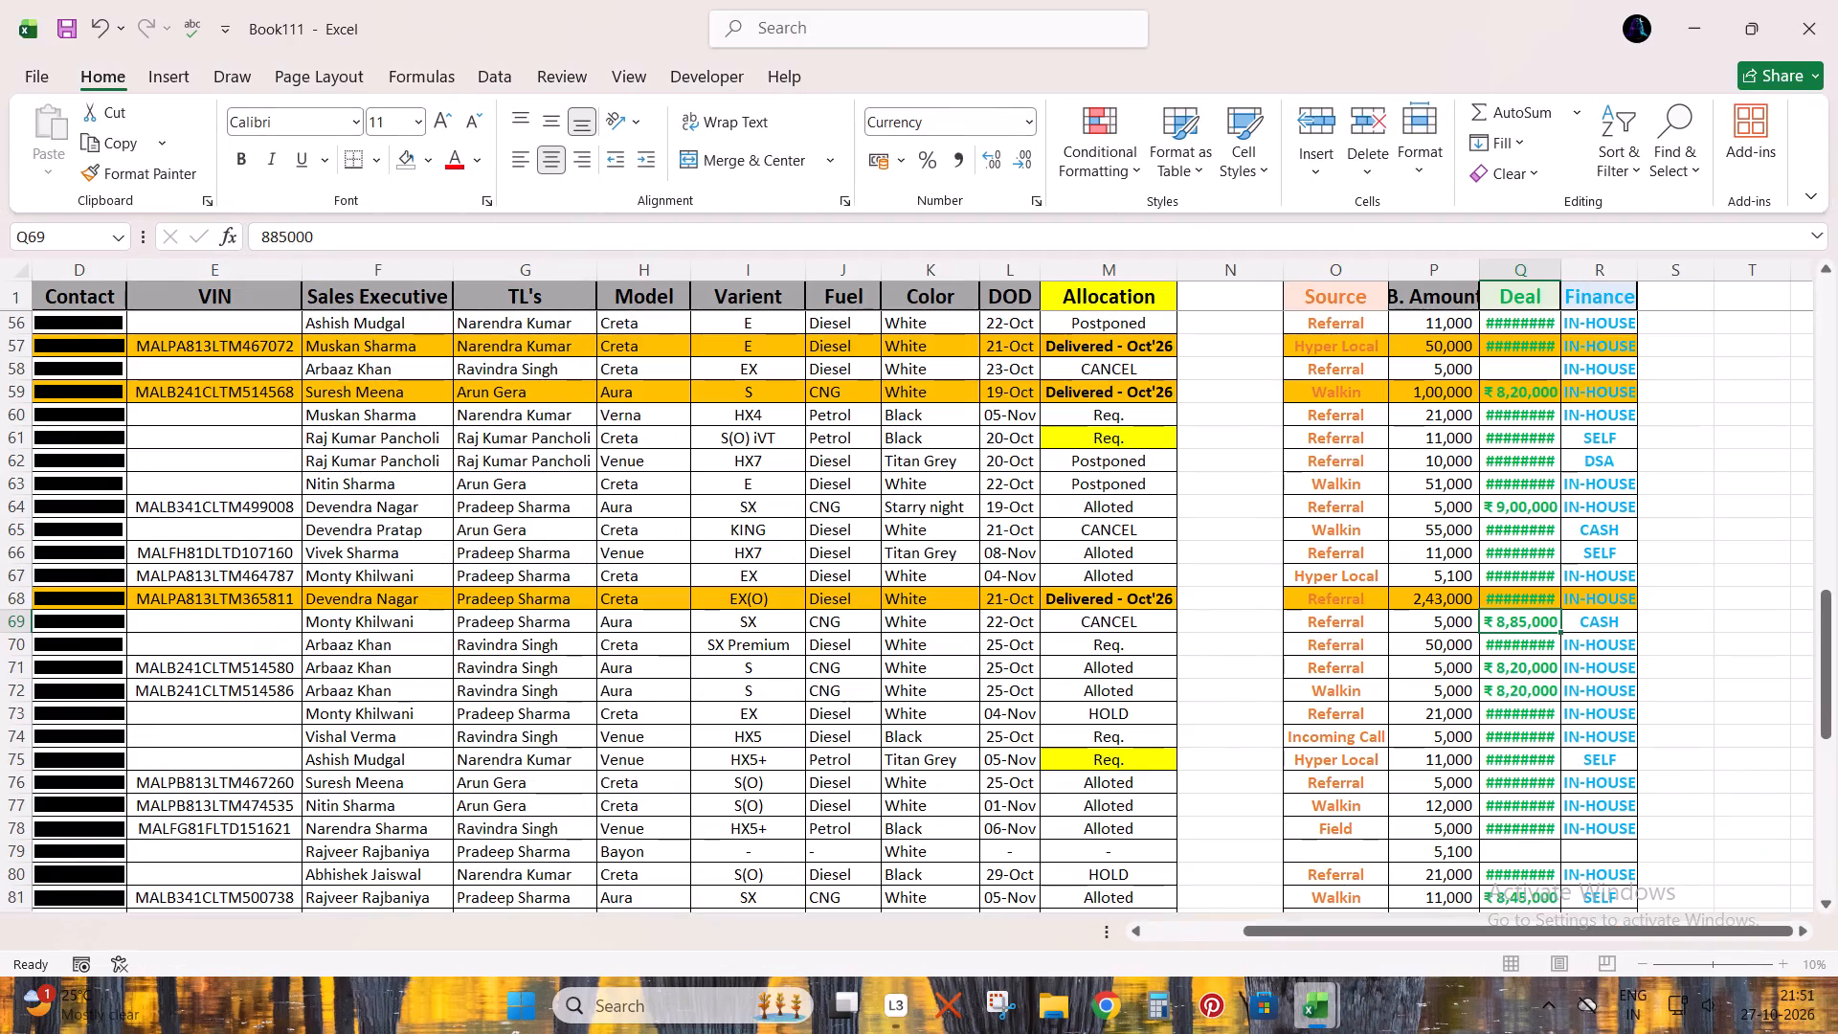
In the BOOKING LIST workbook's TOTAL BOOKING sheet, extend the selected October booking rows through the Finance column and copy them.
key("alt+Tab")
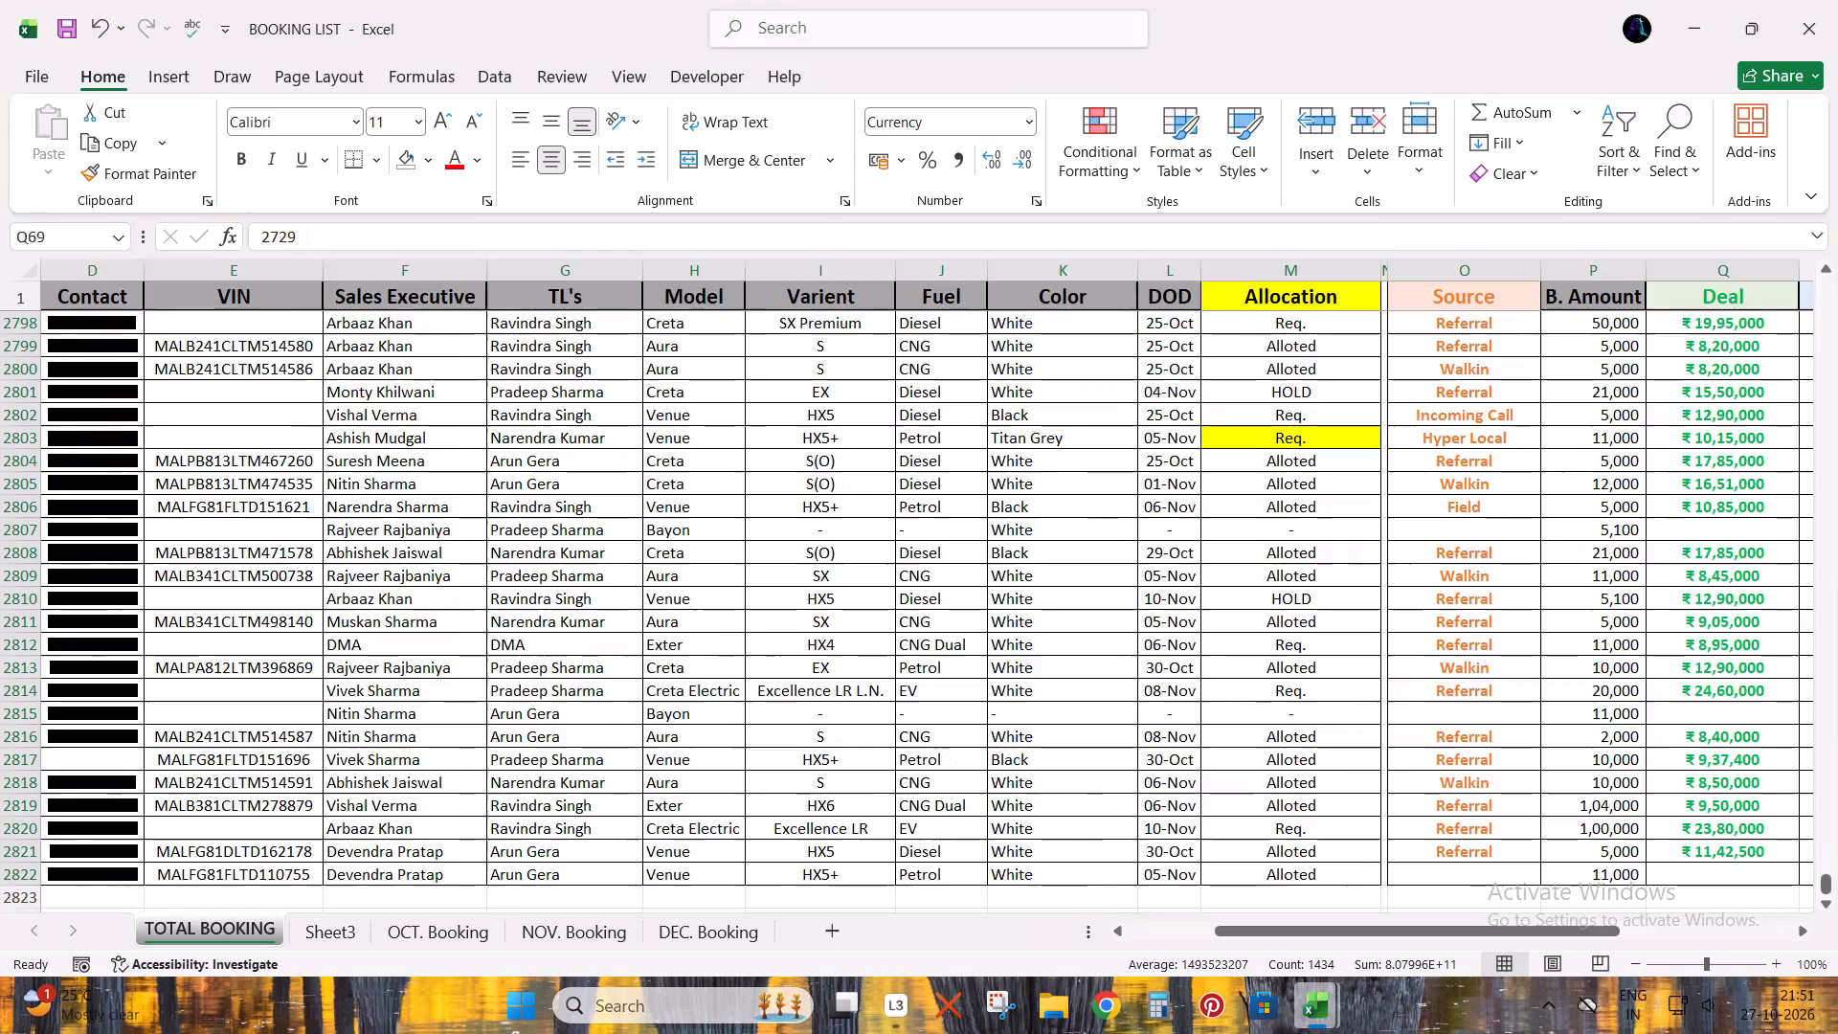
key("shift+Right")
key("shift+Right")
key("shift+Right")
key("shift+Left")
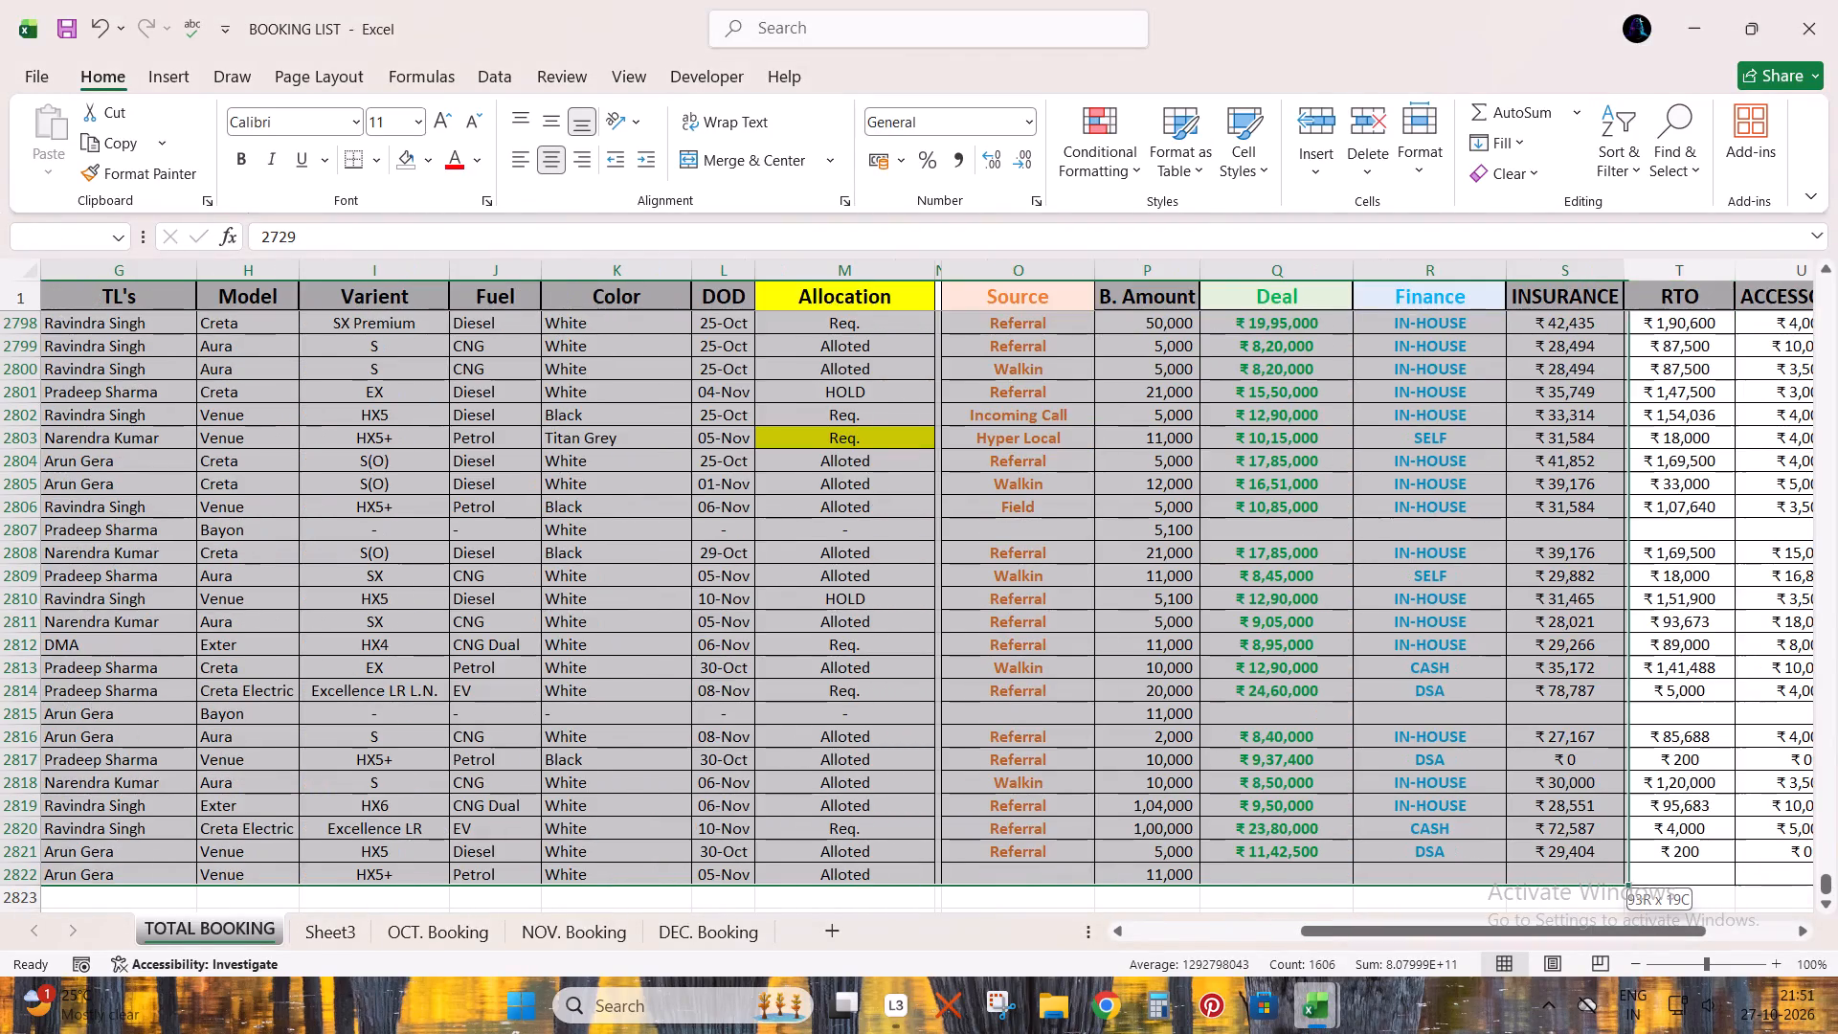
key("shift+Left")
key("ctrl+c")
Paste the copied October bookings over the existing data in Book111's Sheet1, starting at cell A2.
key("alt+Tab")
key("ctrl+Up")
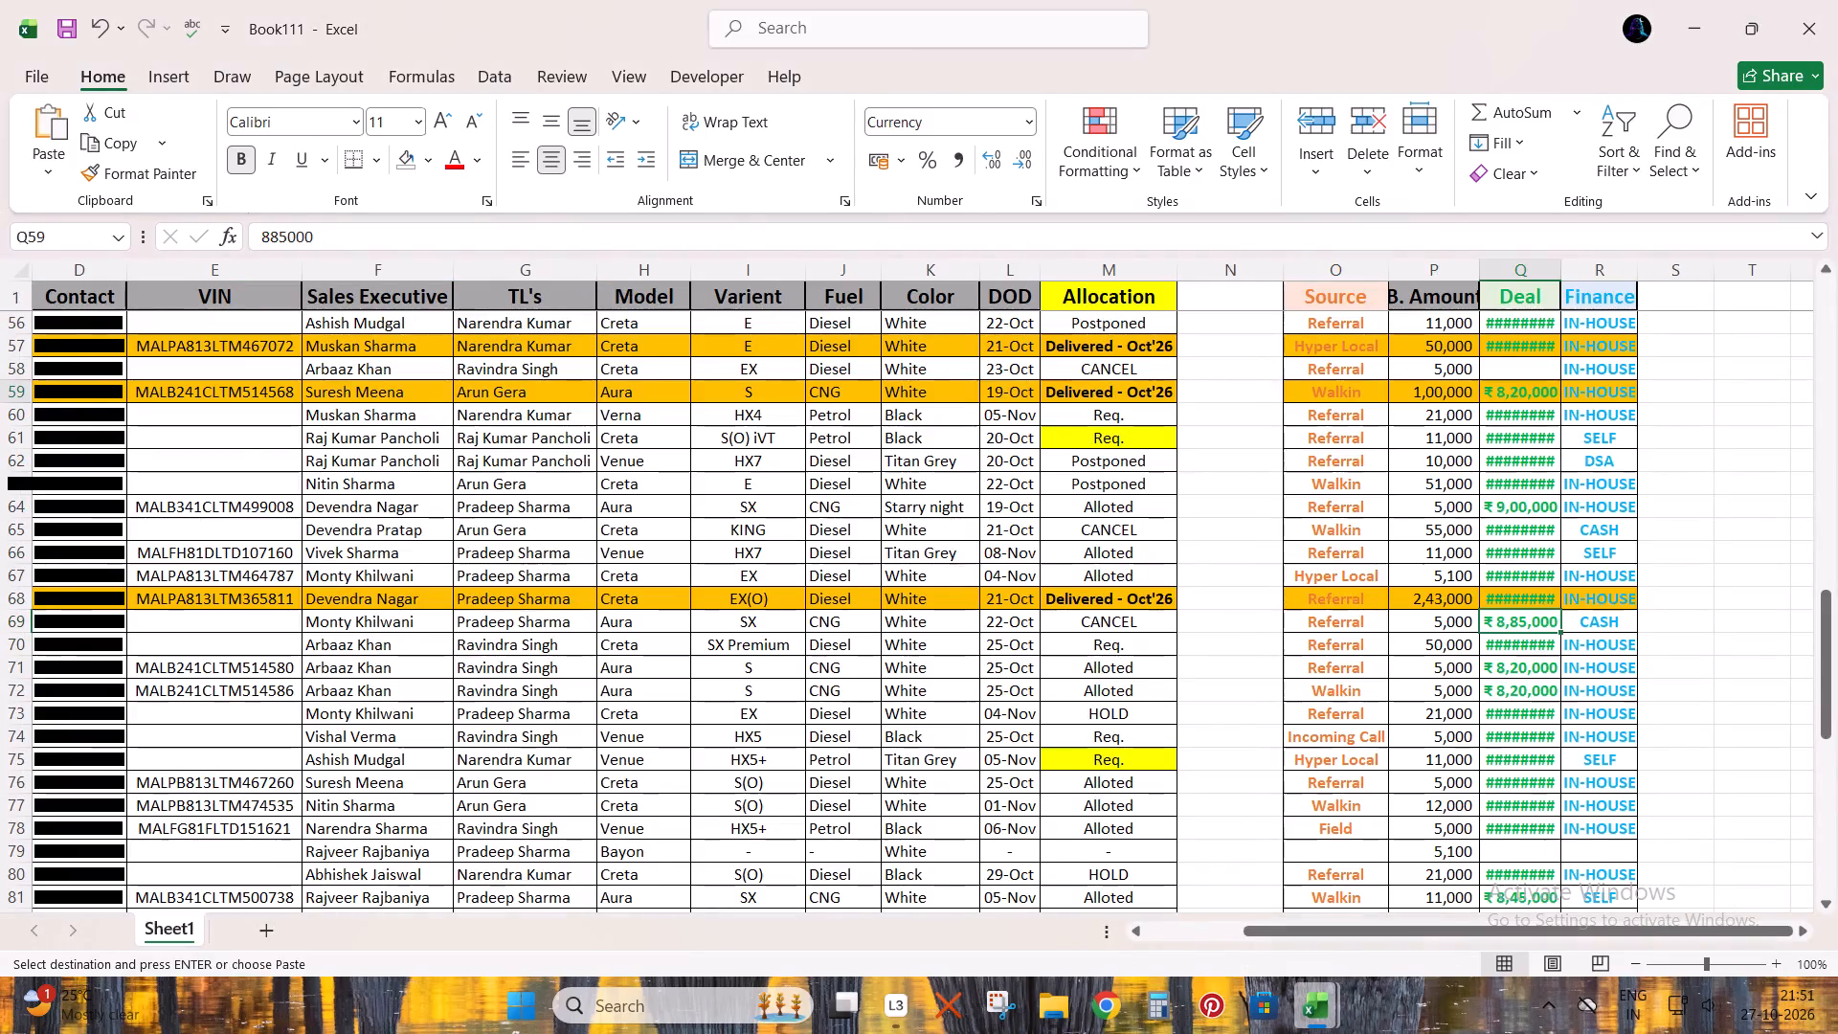
key("ctrl+Left")
key("ctrl+Left")
key("ctrl+Left")
key("ctrl+Left")
key("ctrl+Up")
key("ctrl+Left")
key("ctrl+Up")
key("Down")
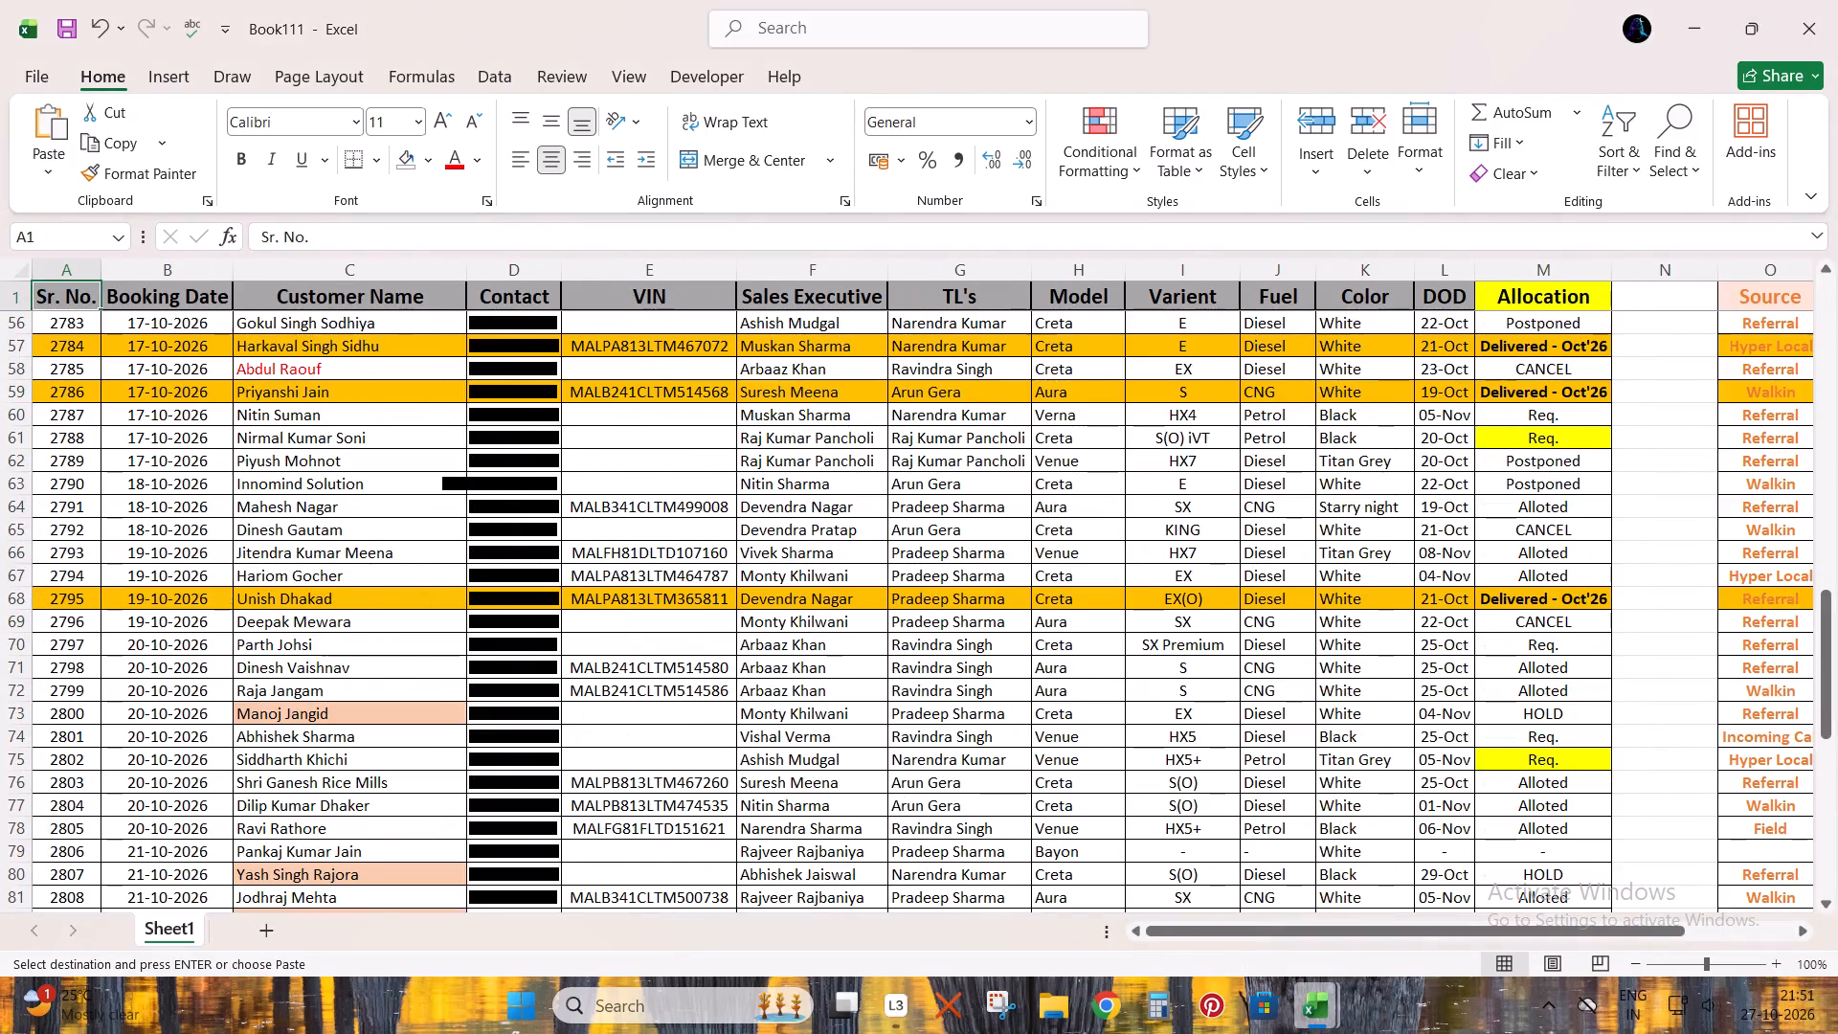
key("Up")
key("Down")
key("ctrl+v")
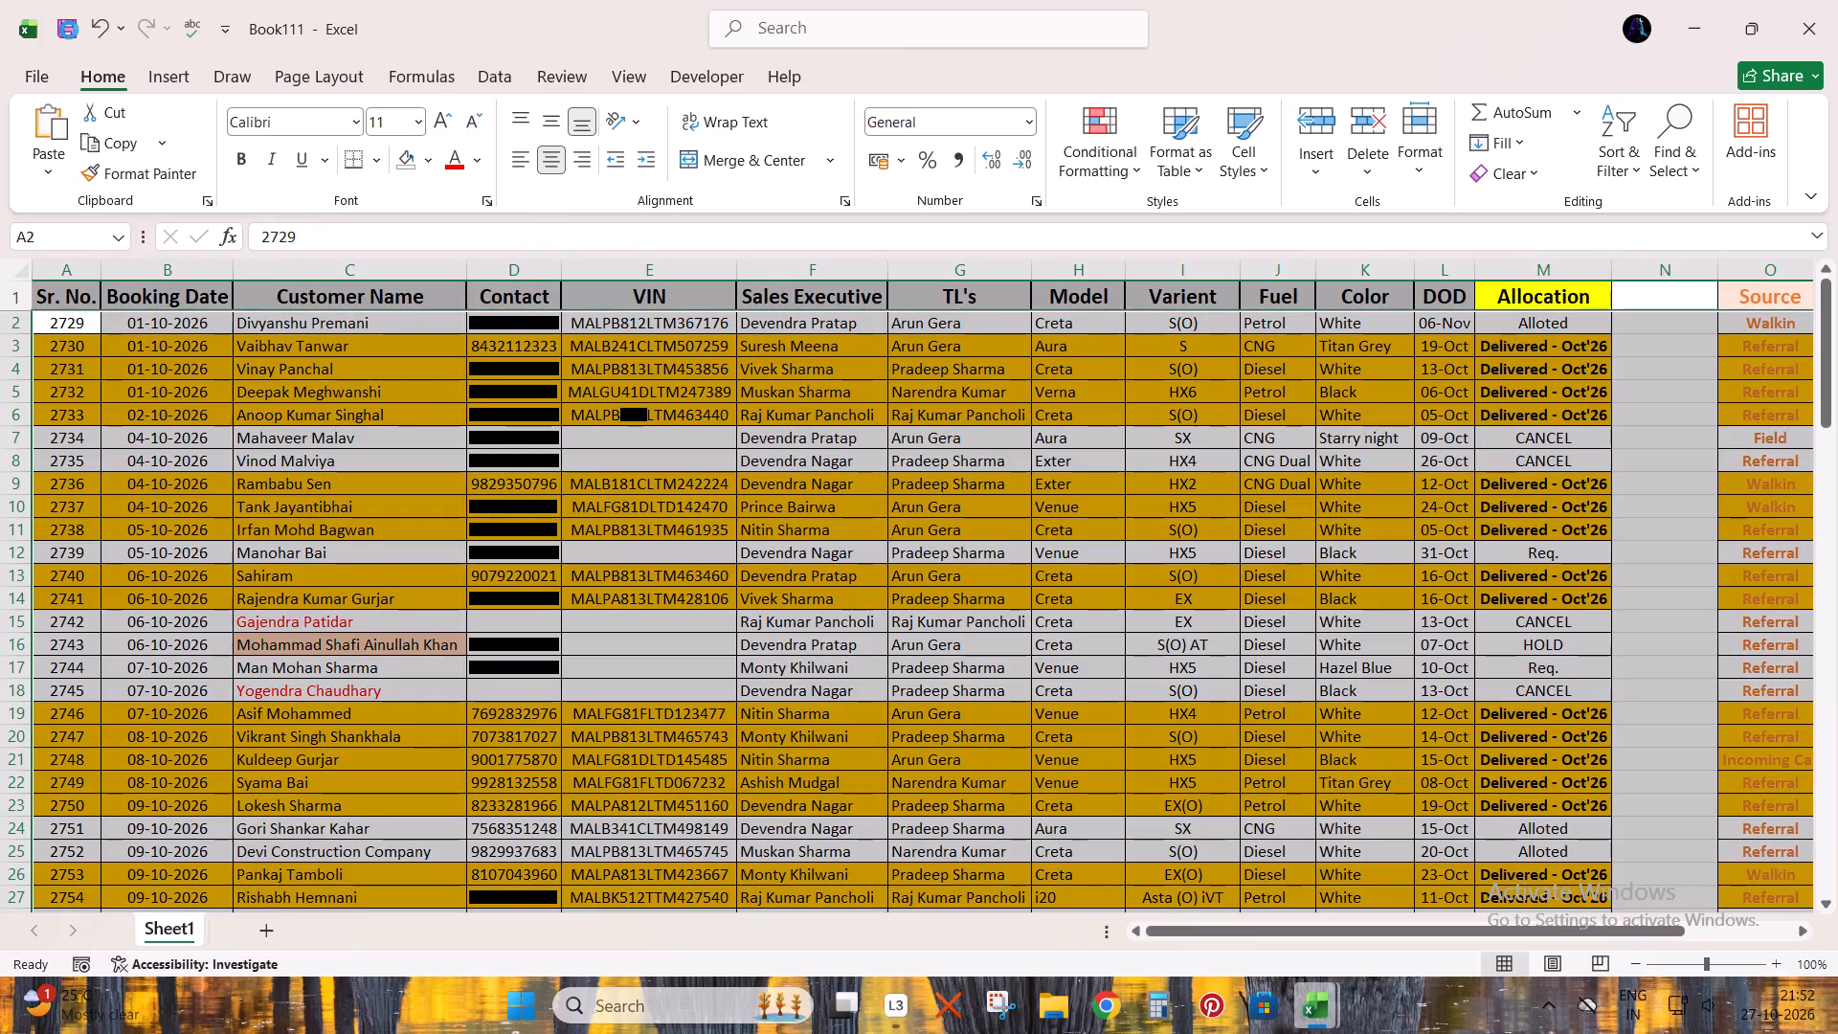
Save the Book111 workbook.
left_click(69, 30)
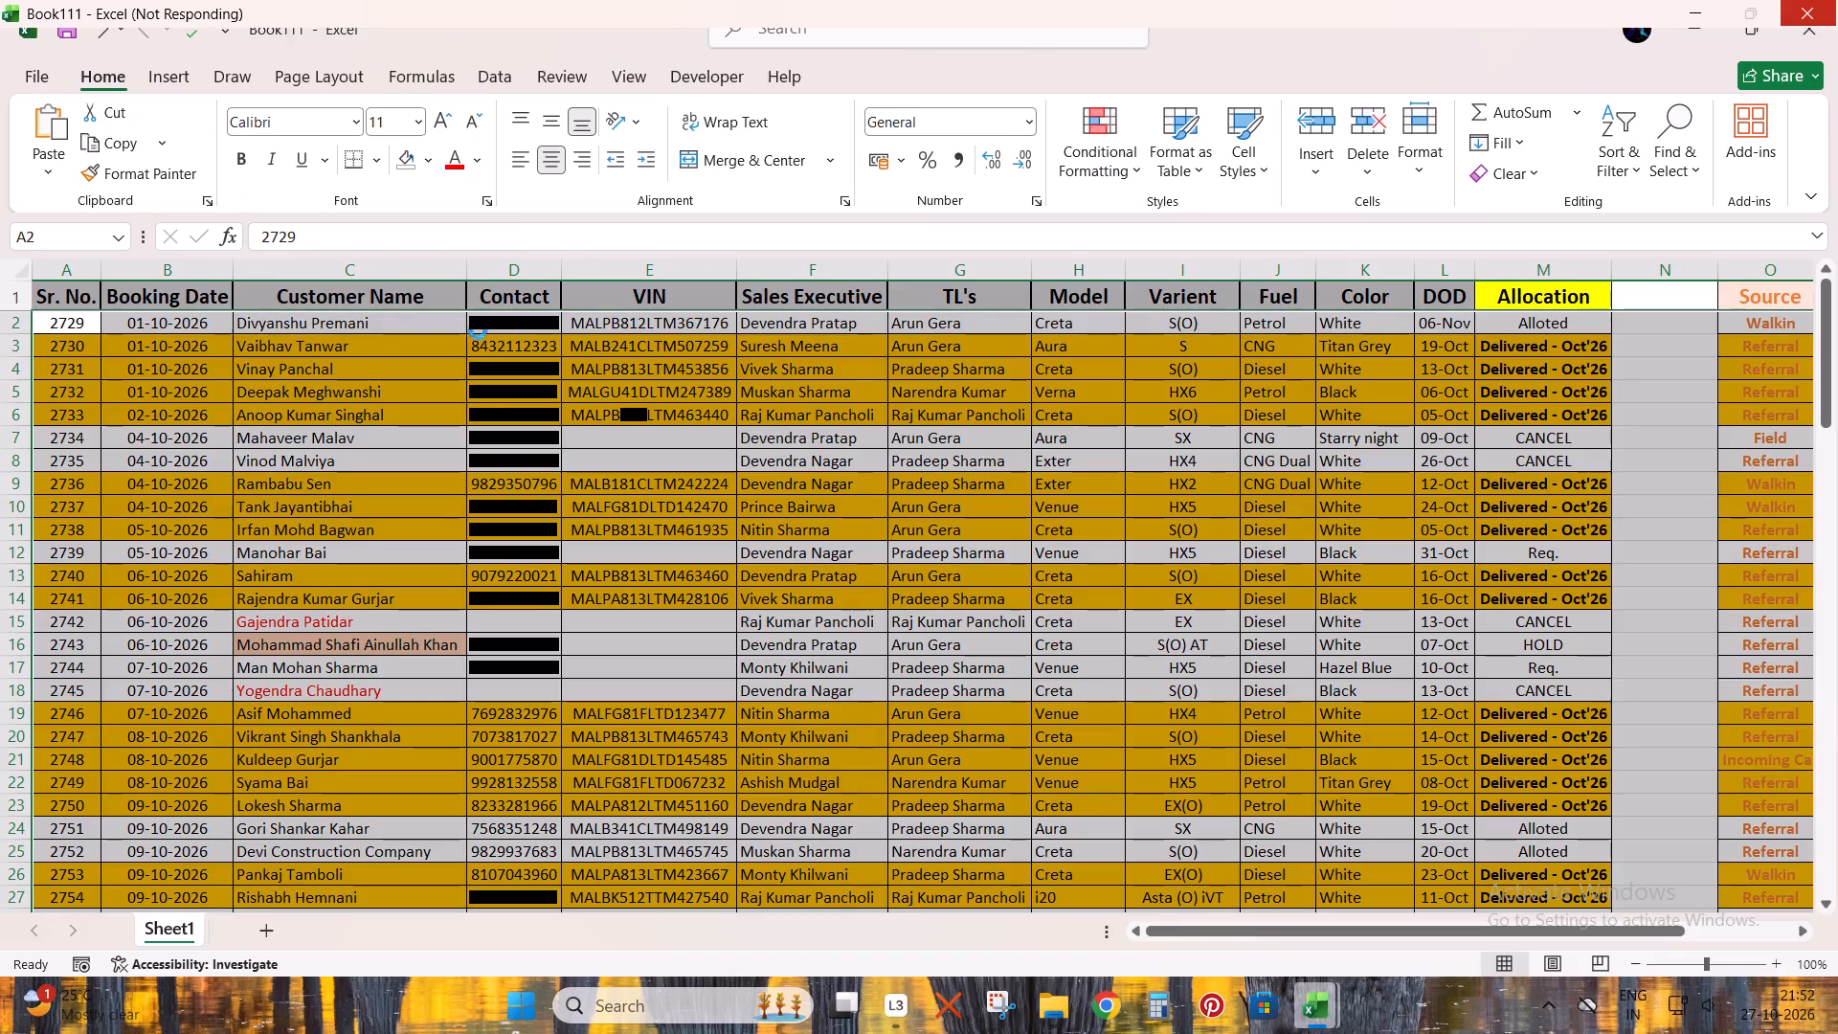
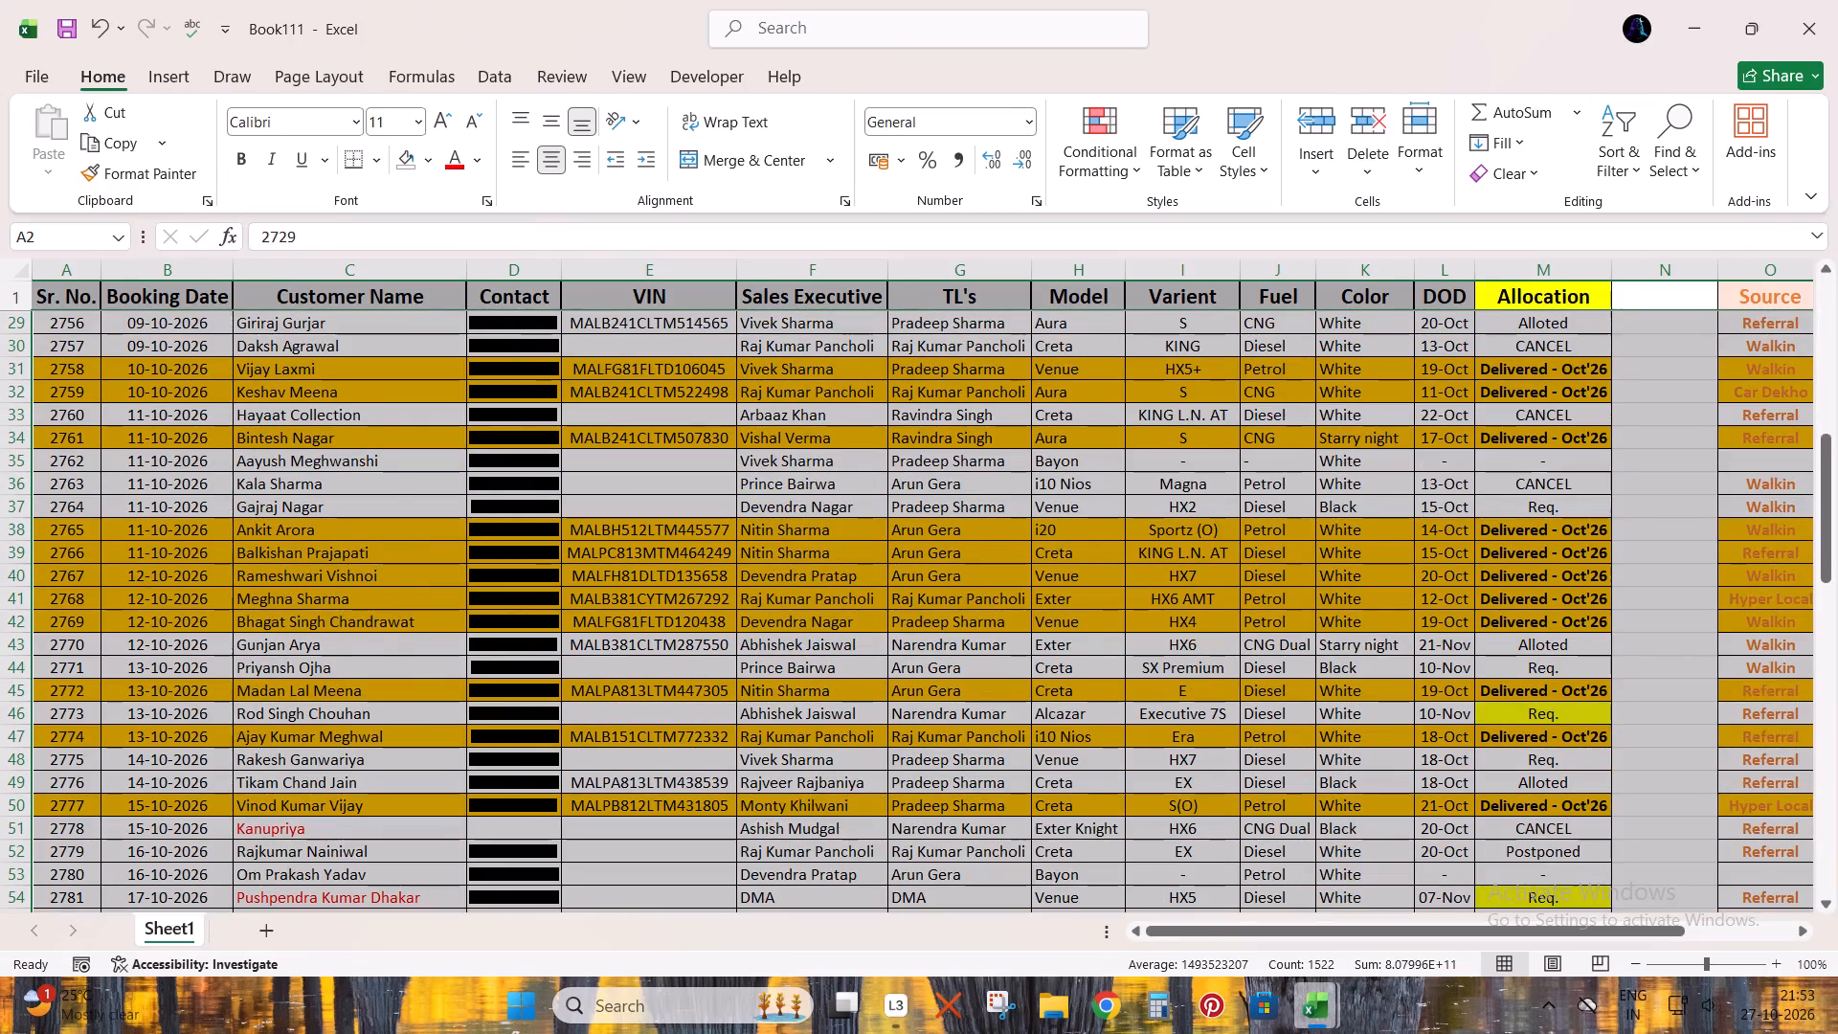
Check the end of the pasted October bookings in Book111's Sheet1, where they meet the Oct'26 - CF rows.
scroll(388, 707, "down", 10)
scroll(196, 660, "up", 2)
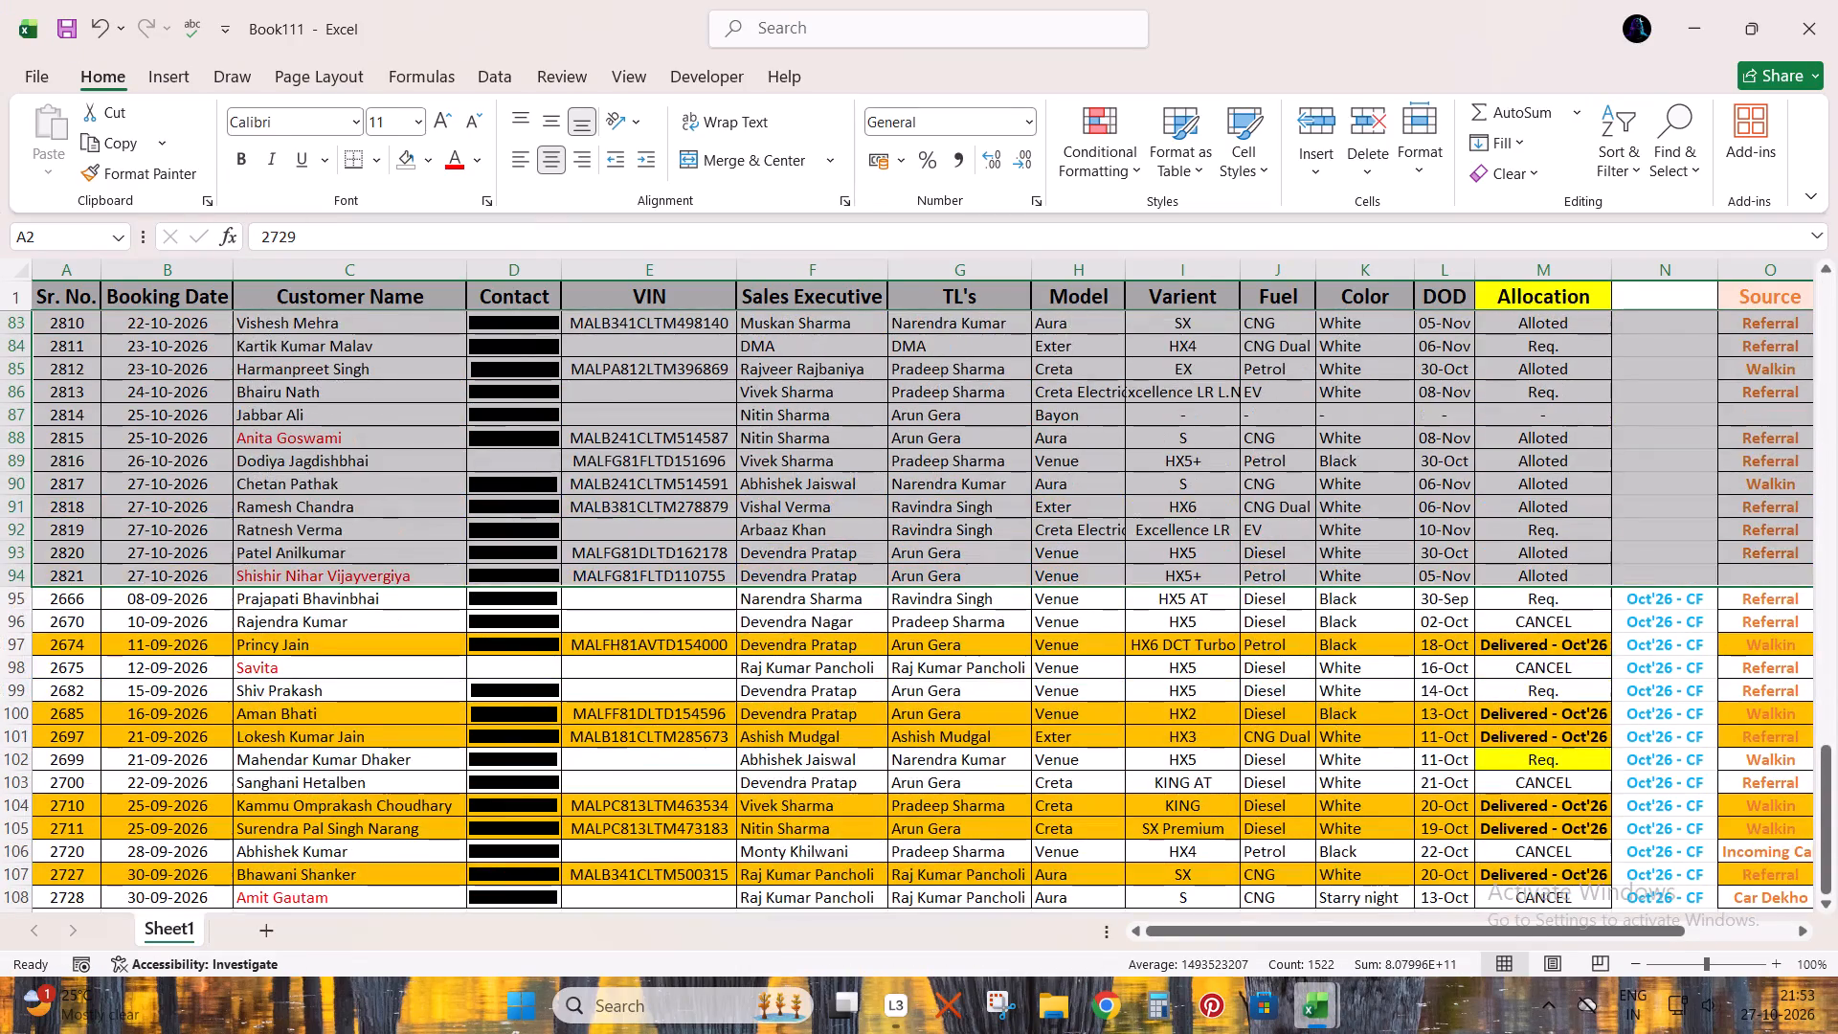
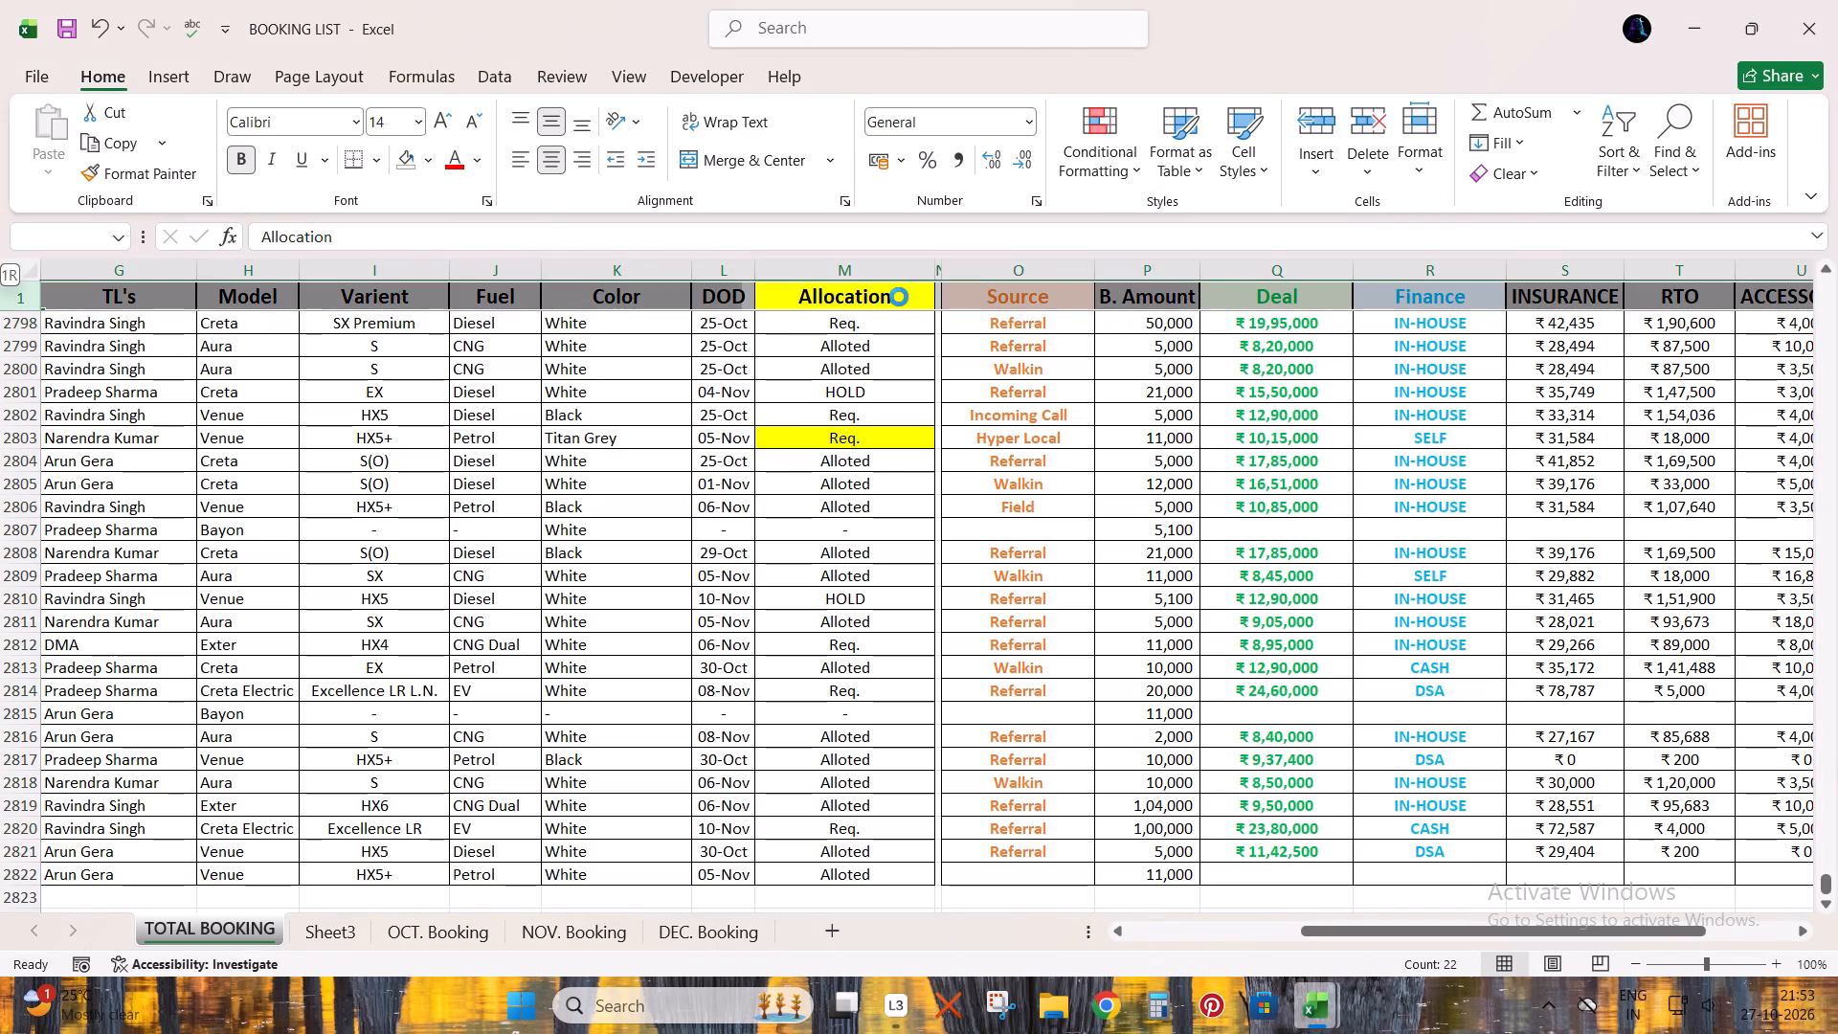
Filter column N of the TOTAL BOOKING sheet to show only the Oct'26 - CF rows.
key("Down")
key("Down")
key("Down")
key("Down")
key("Down")
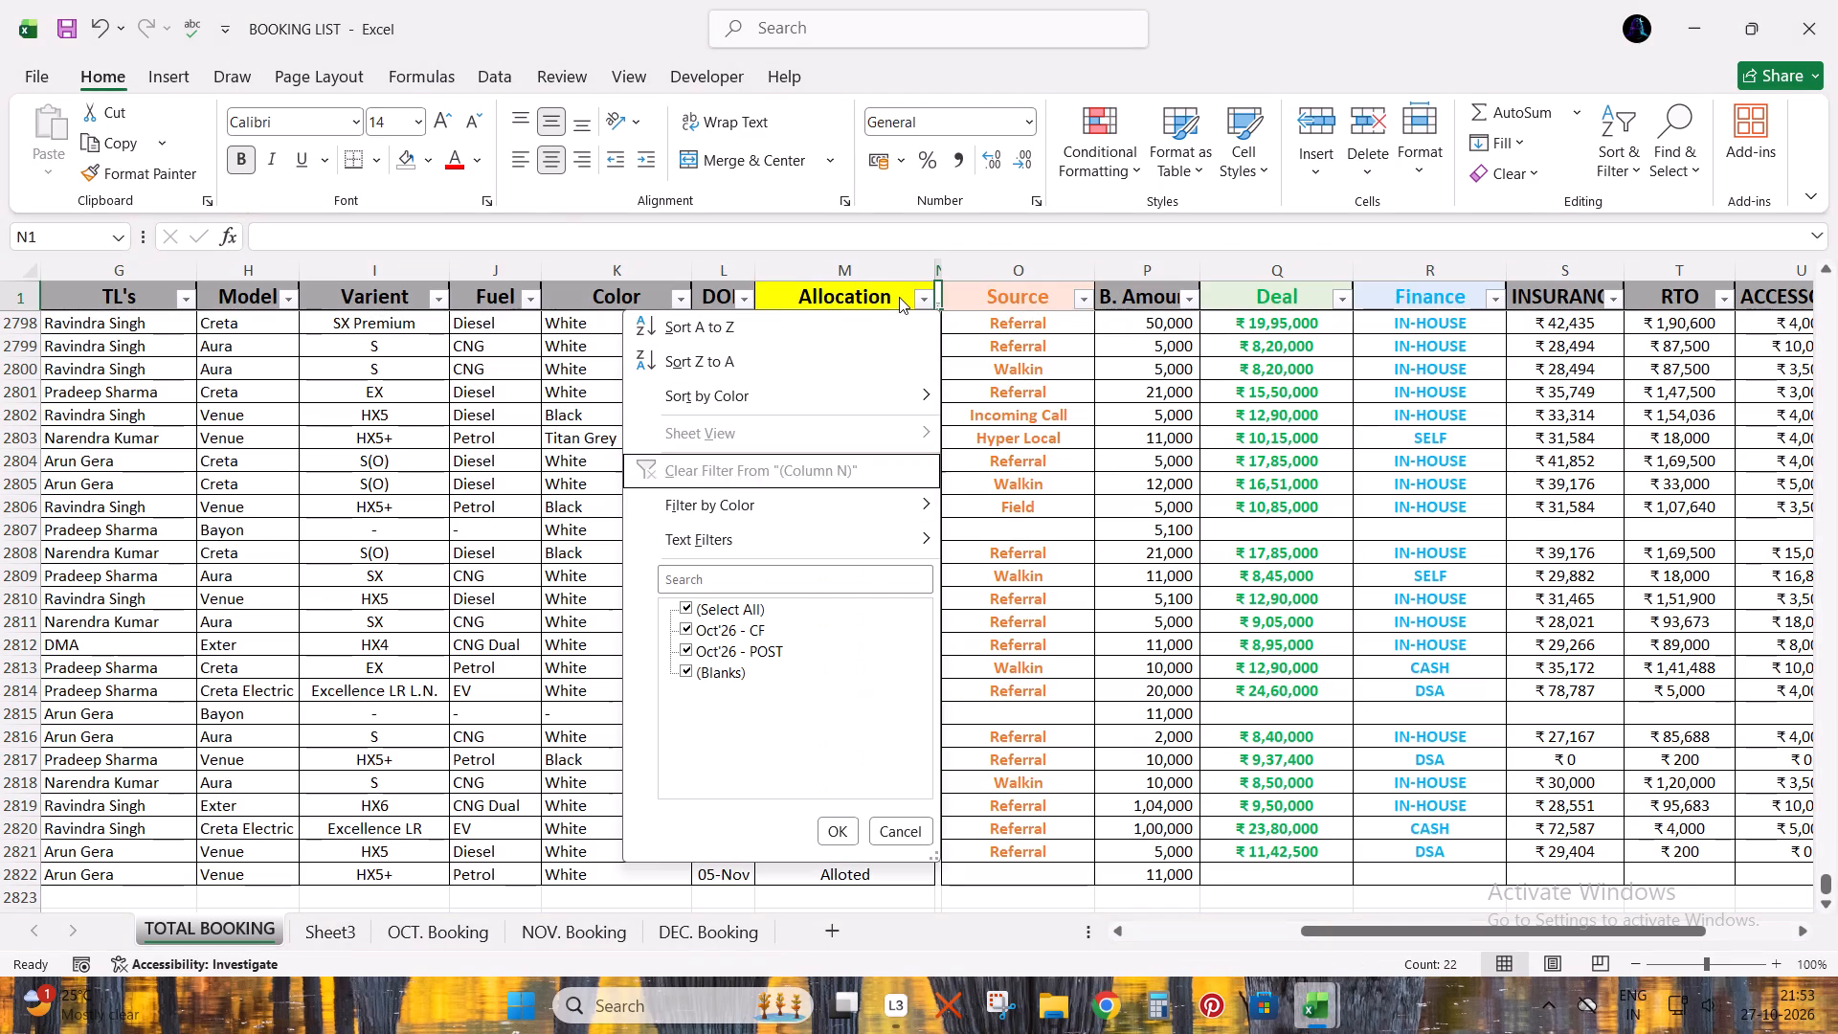
key("Down")
key("Down")
key("Down")
key("space")
key("Down")
key("Down")
key("Up")
key("space")
key("Return")
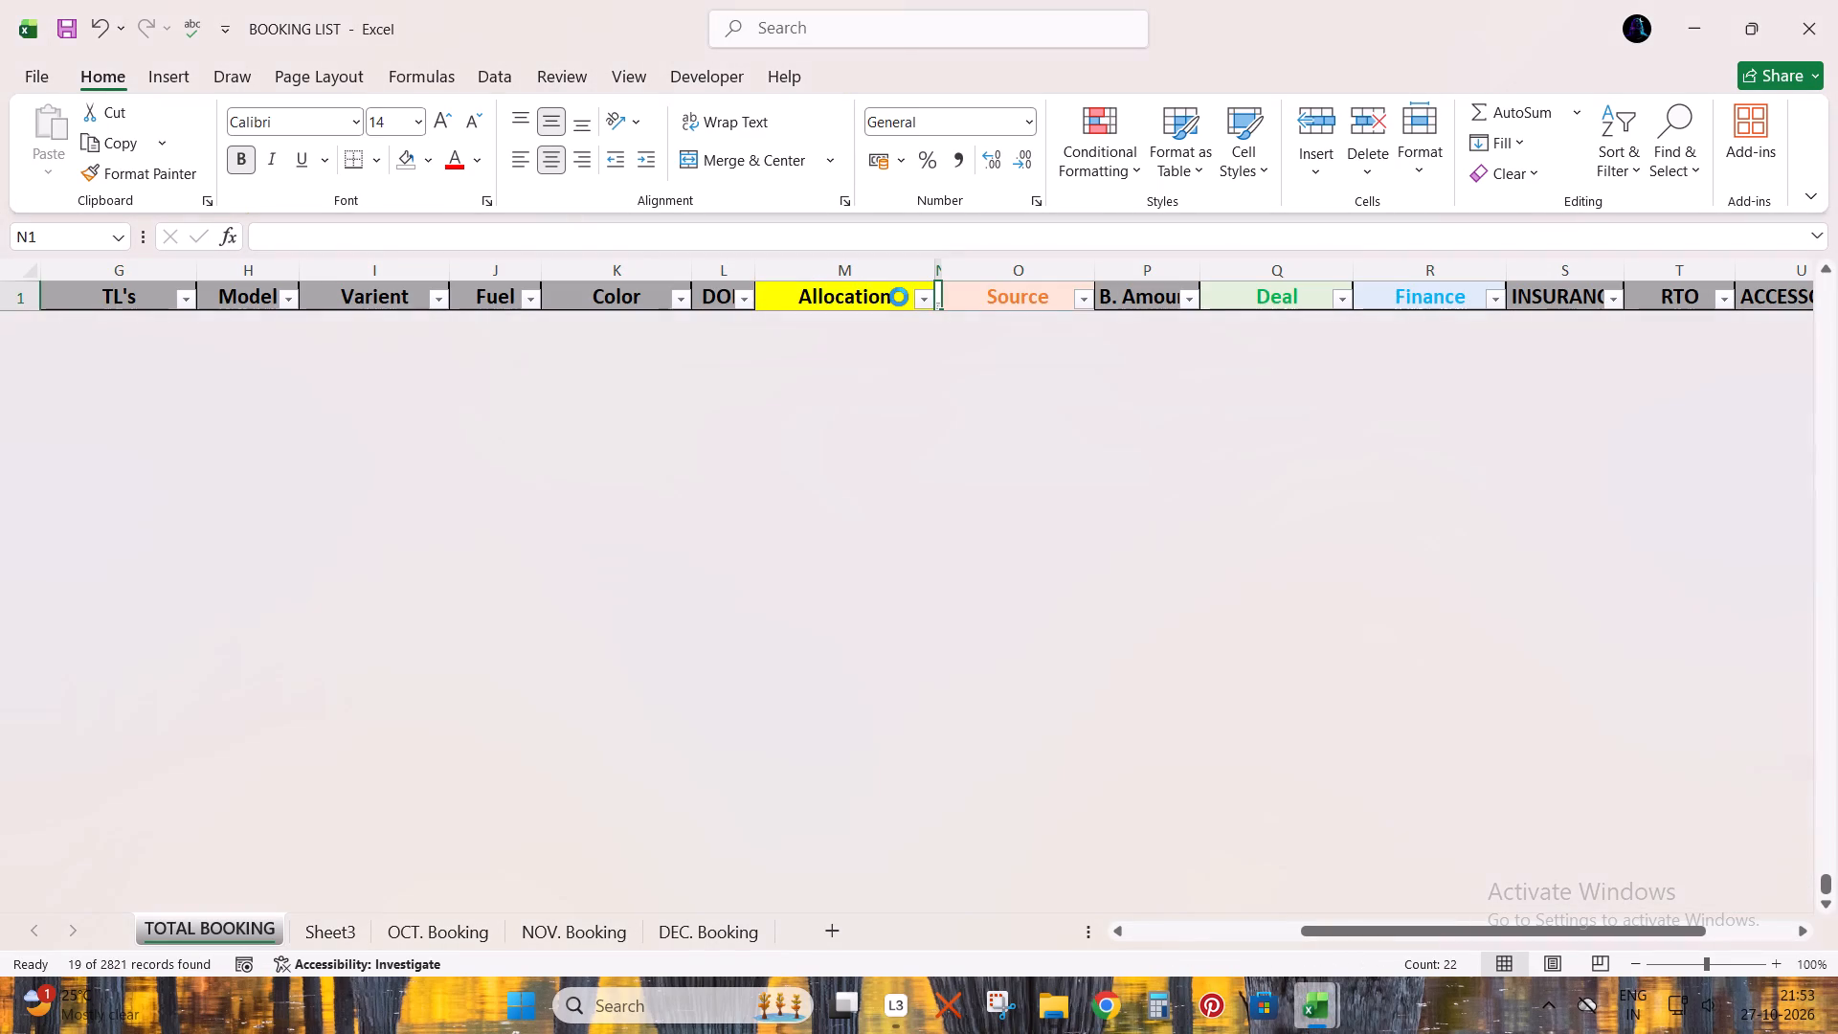
Go to the start of the filtered Oct'26 - CF bookings in the TOTAL BOOKING sheet.
key("Down")
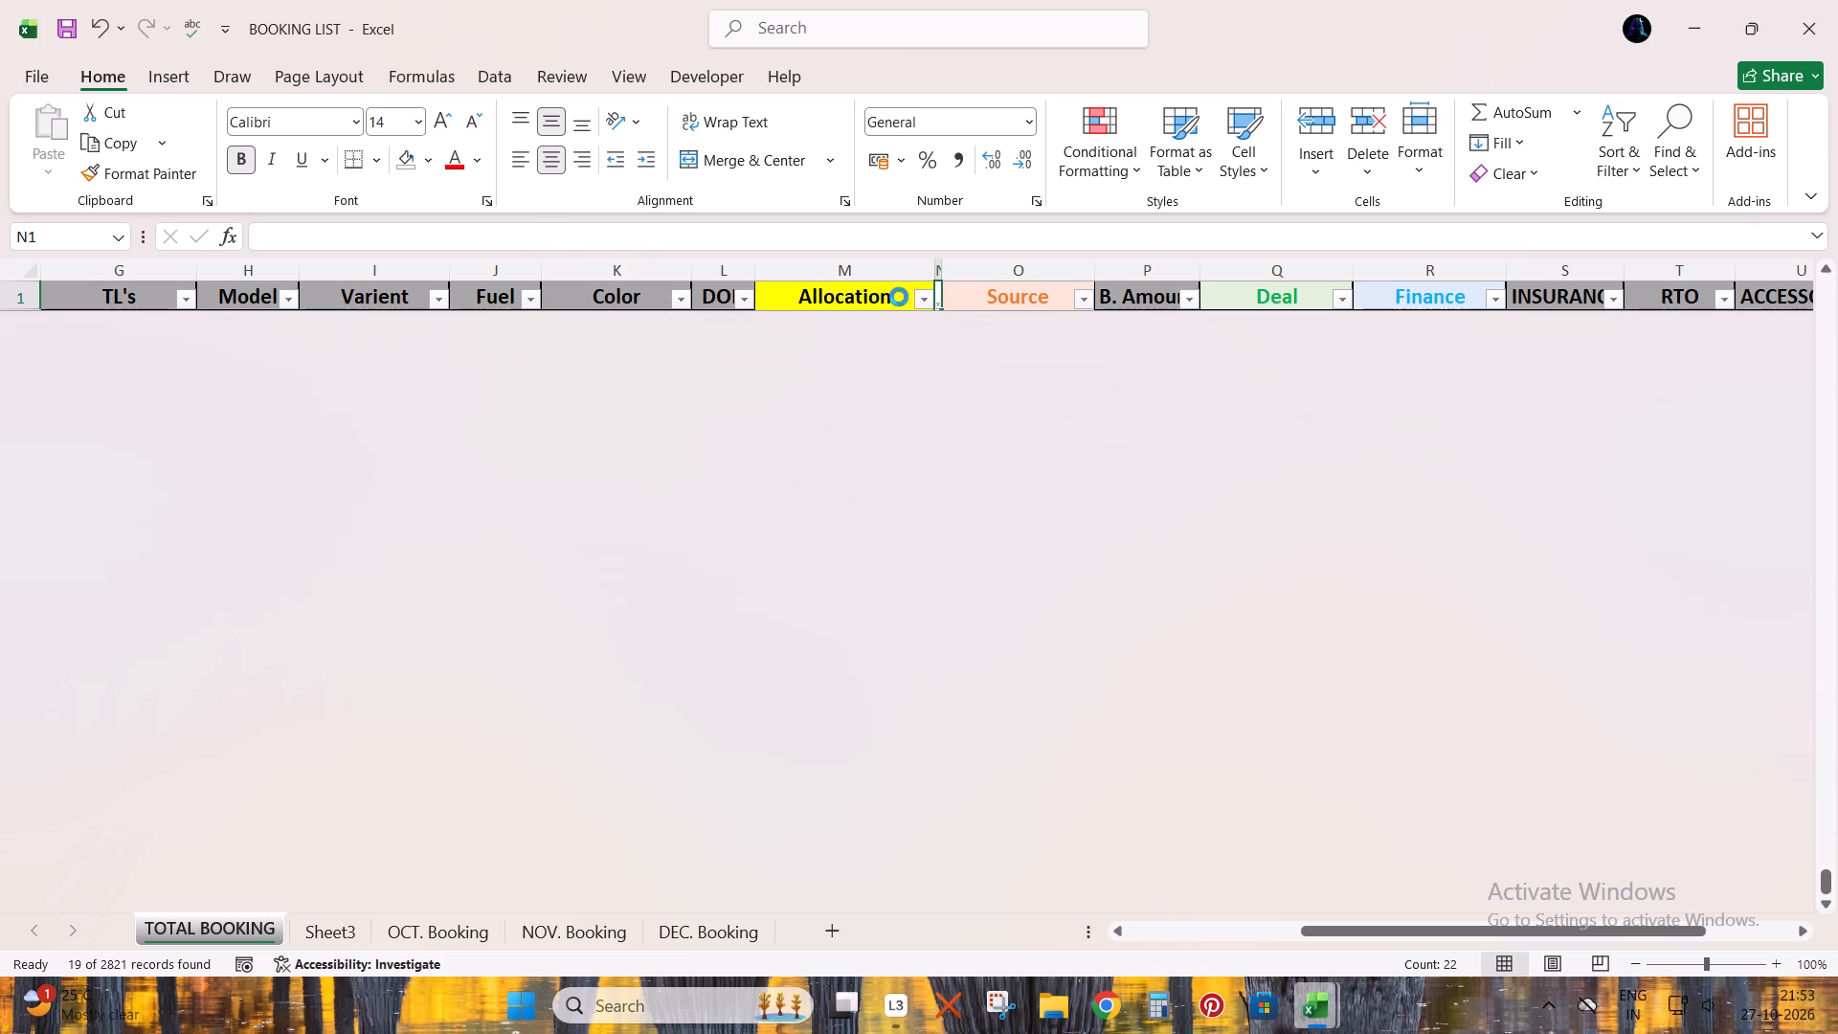
key("Down")
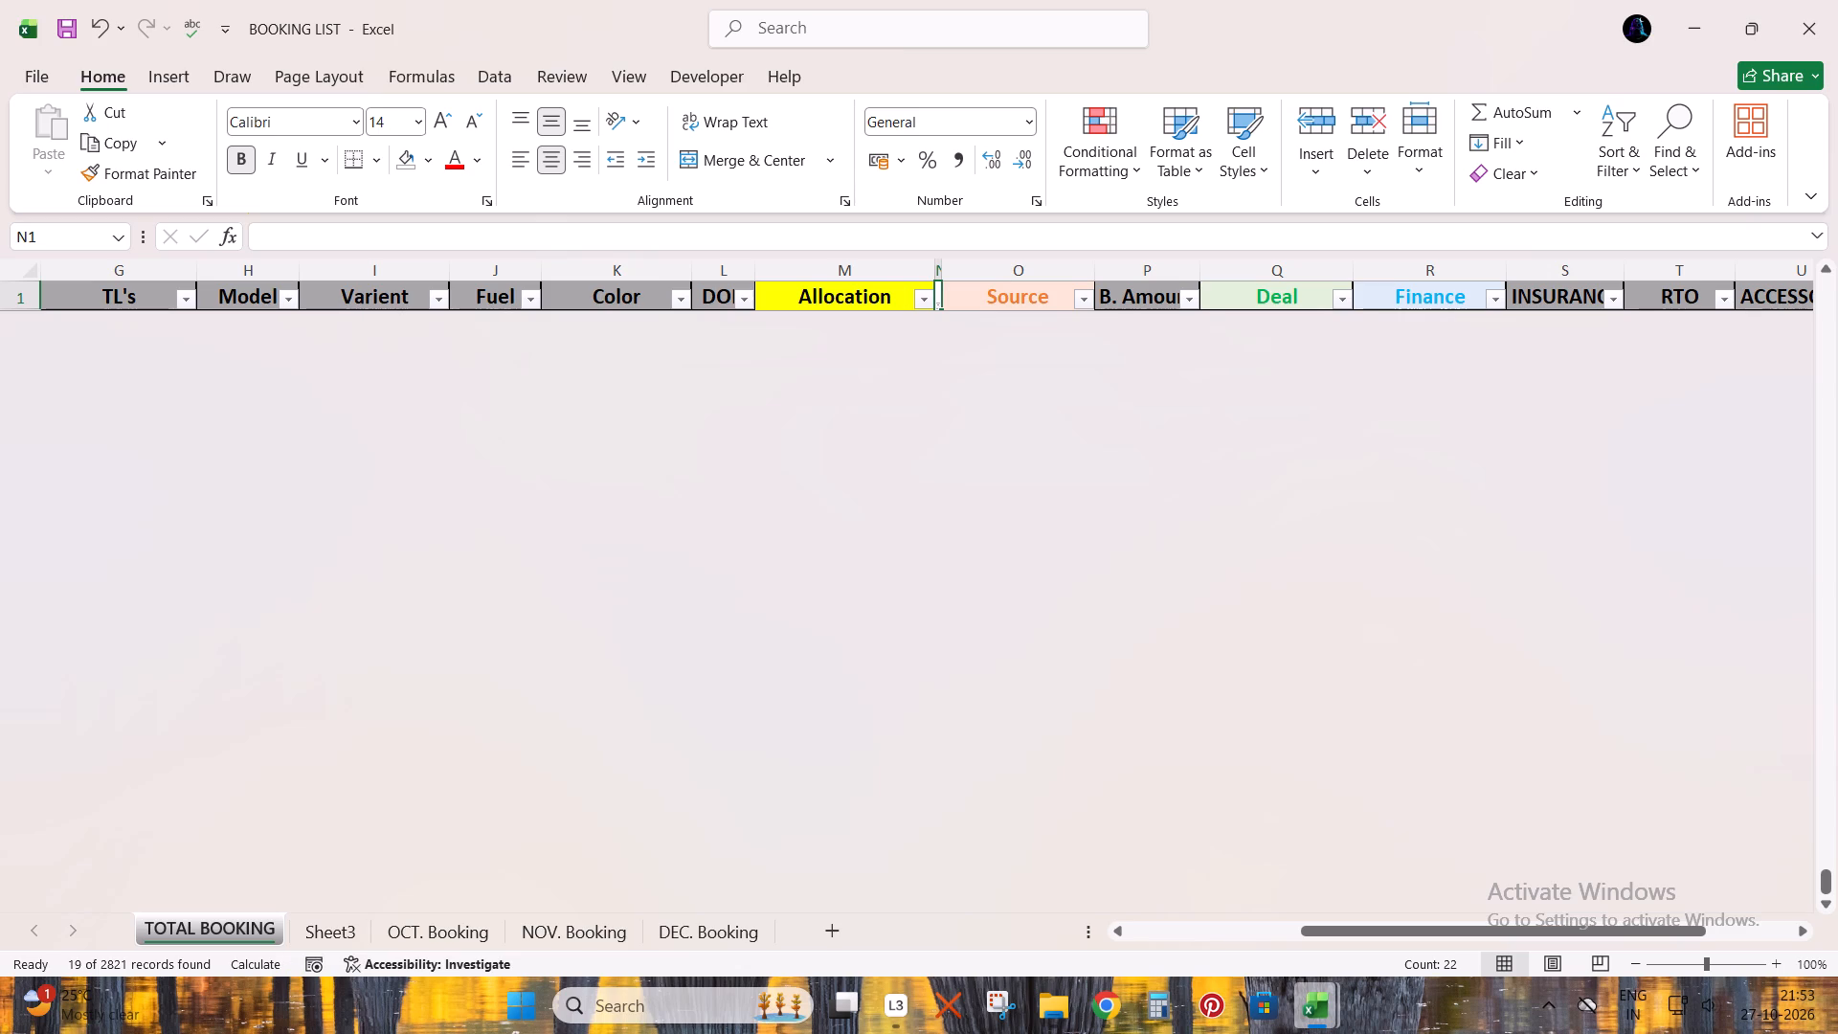
key("Up")
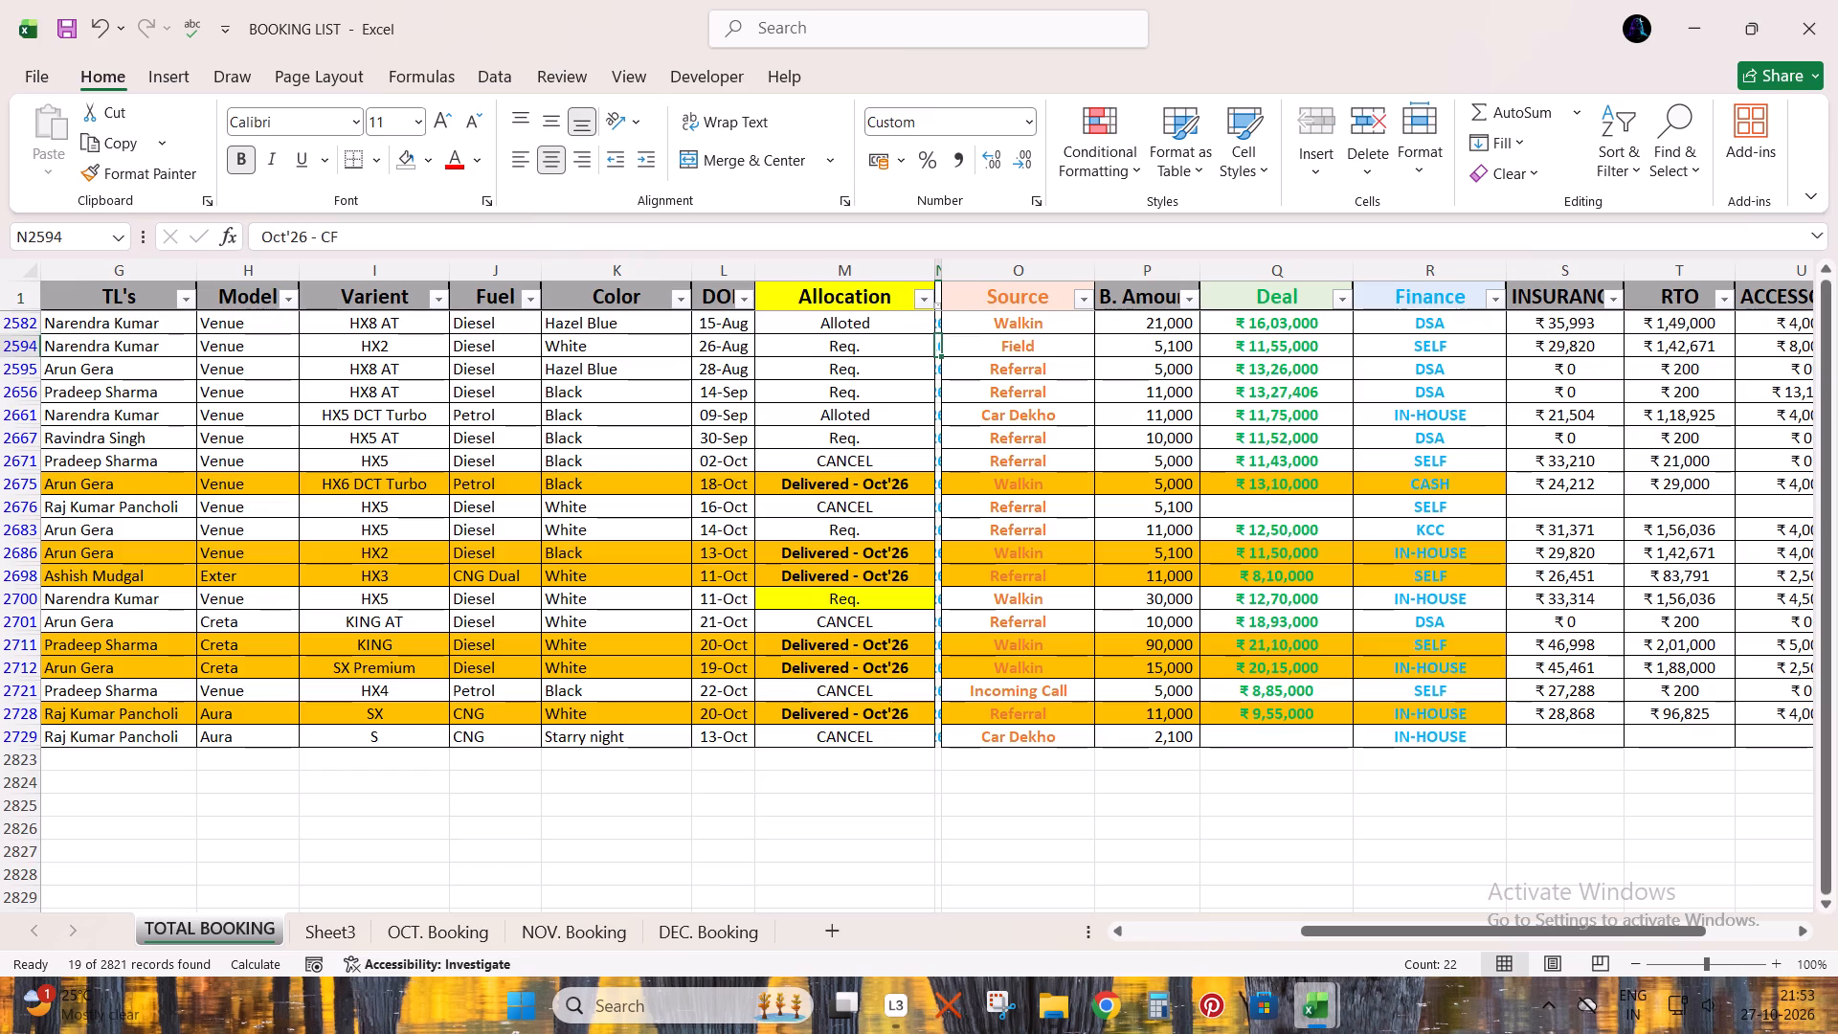
key("Up")
key("Left")
key("ctrl+Left")
key("ctrl+Left")
key("ctrl+Up")
key("ctrl+Left")
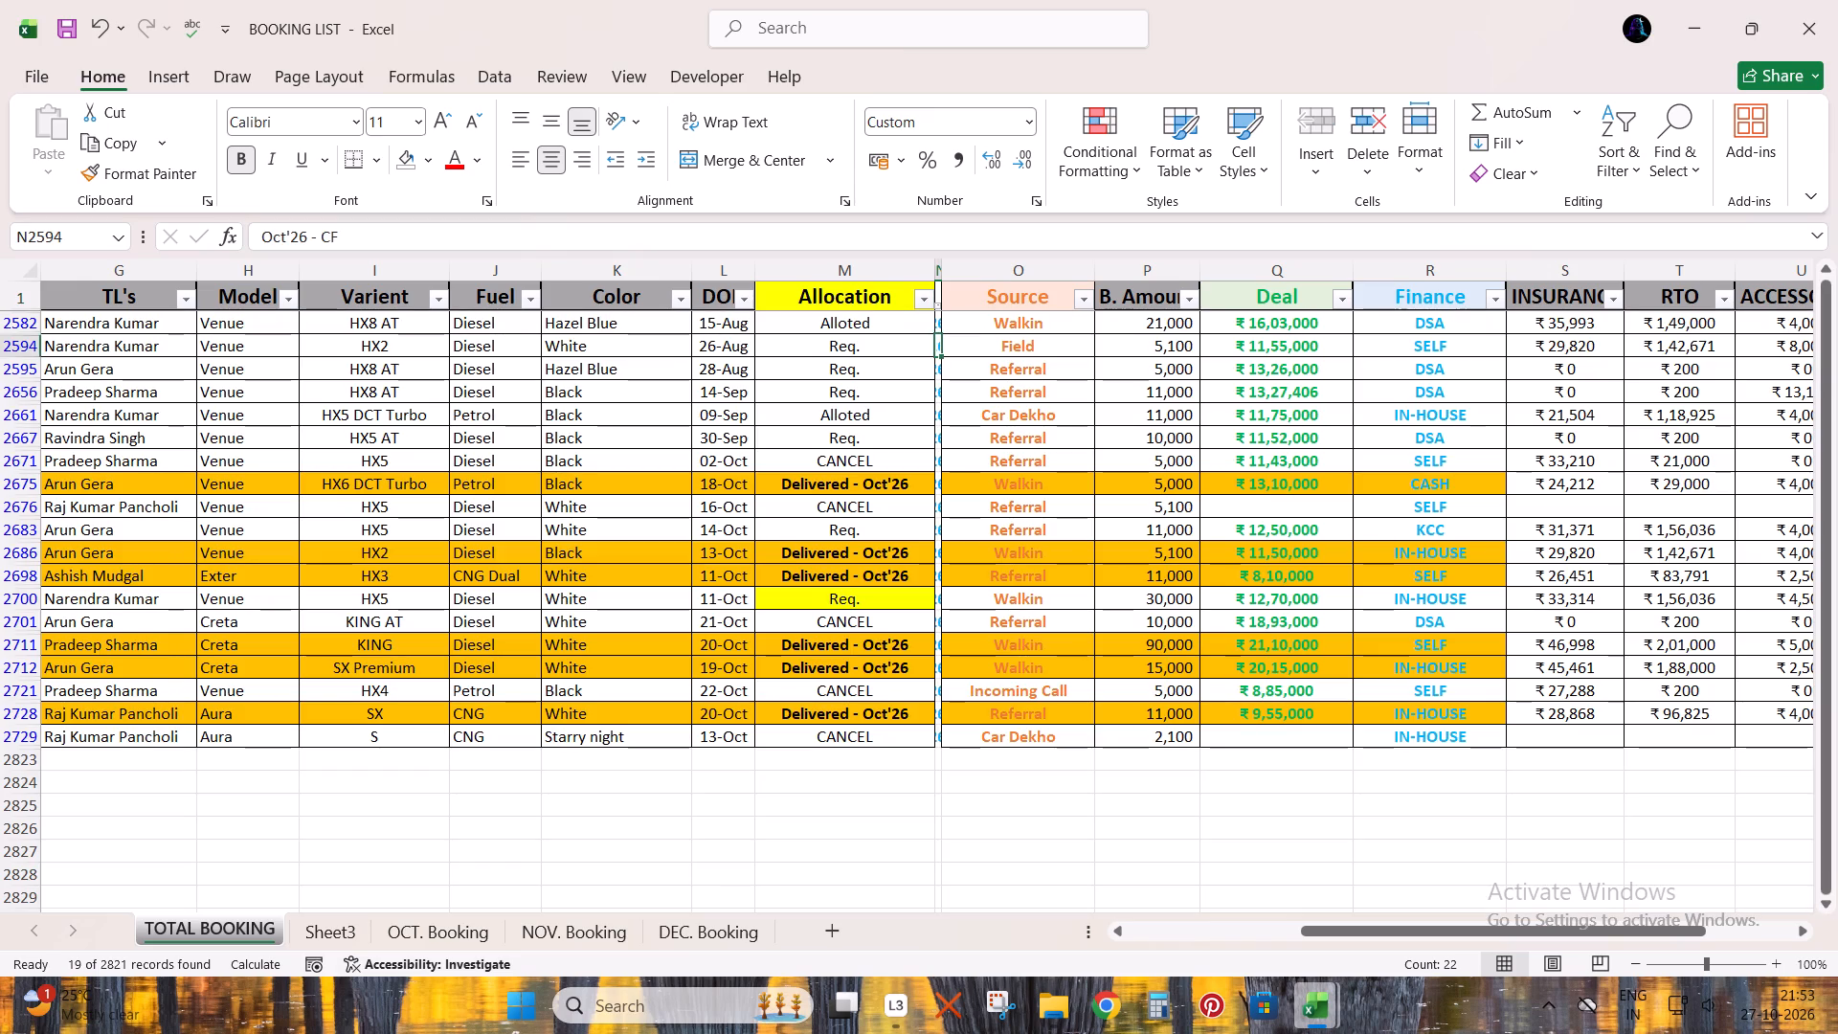
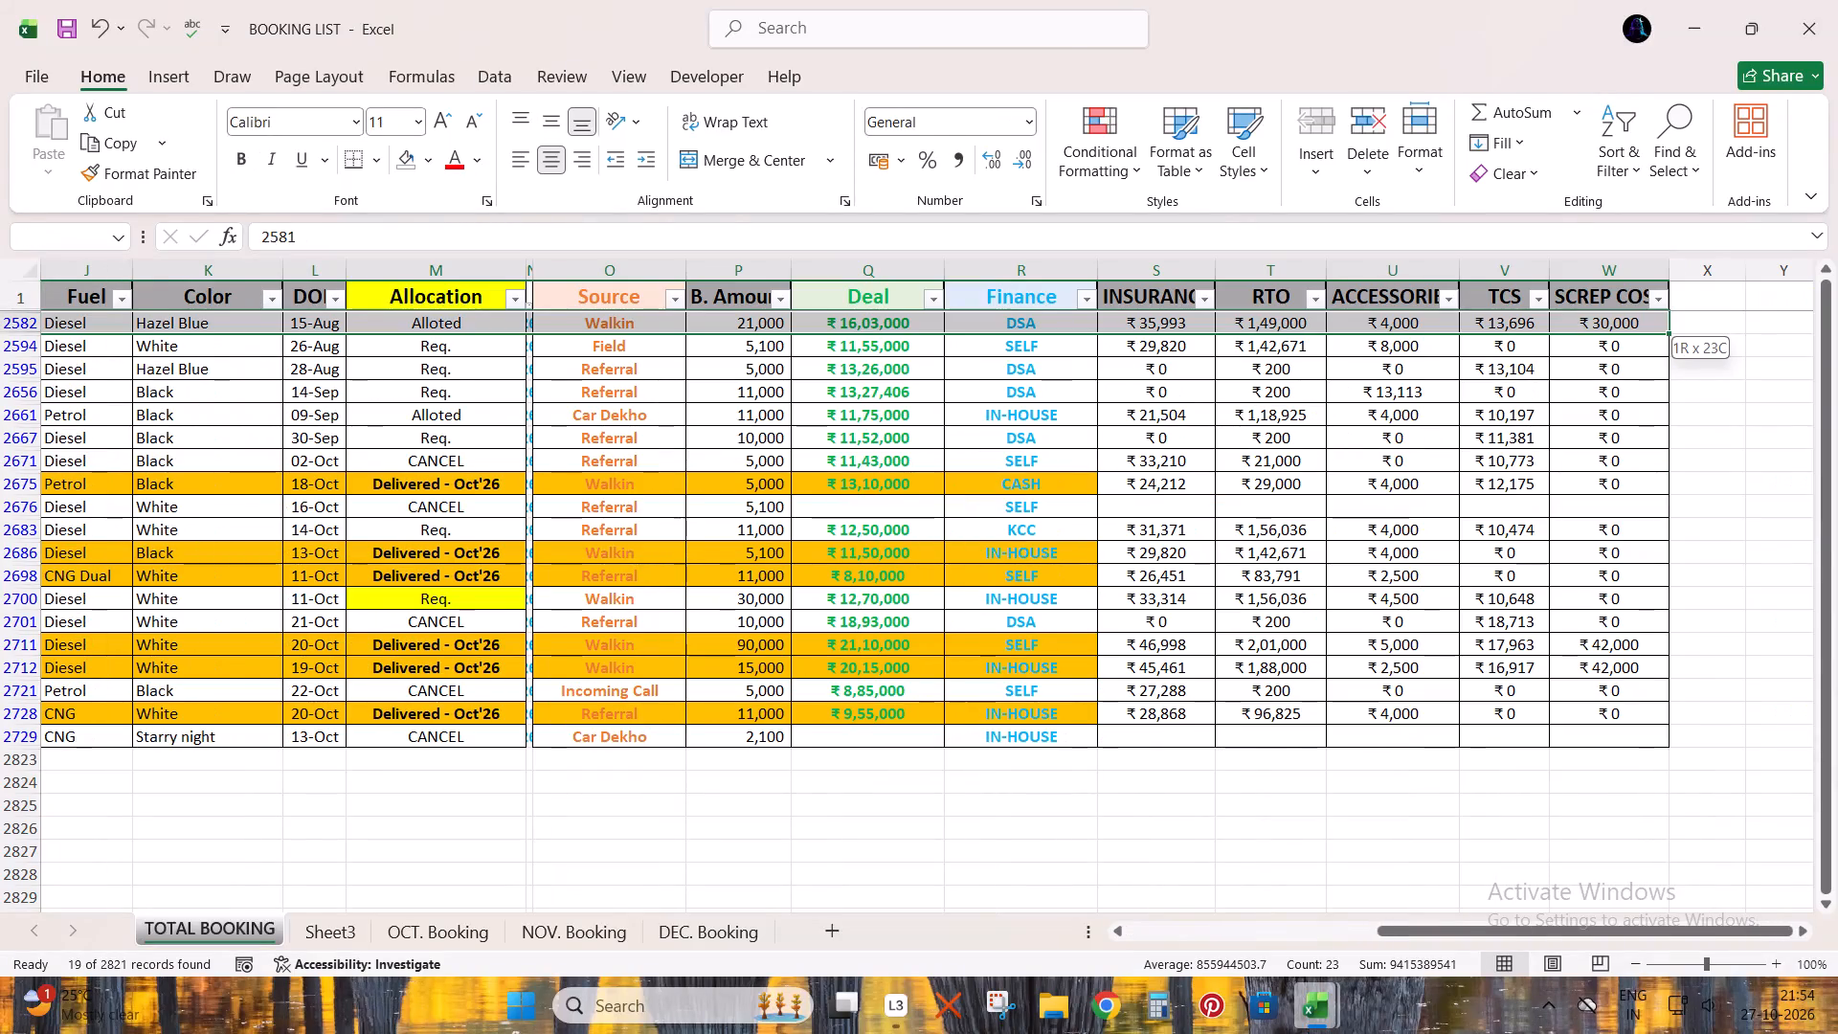
Copy all the filtered Oct'26 - CF rows of the TOTAL BOOKING sheet, from the Sr. No. column through the Finance column.
key("shift+Left")
key("shift+Left")
key("shift+Left")
key("shift+Left")
key("shift+Left")
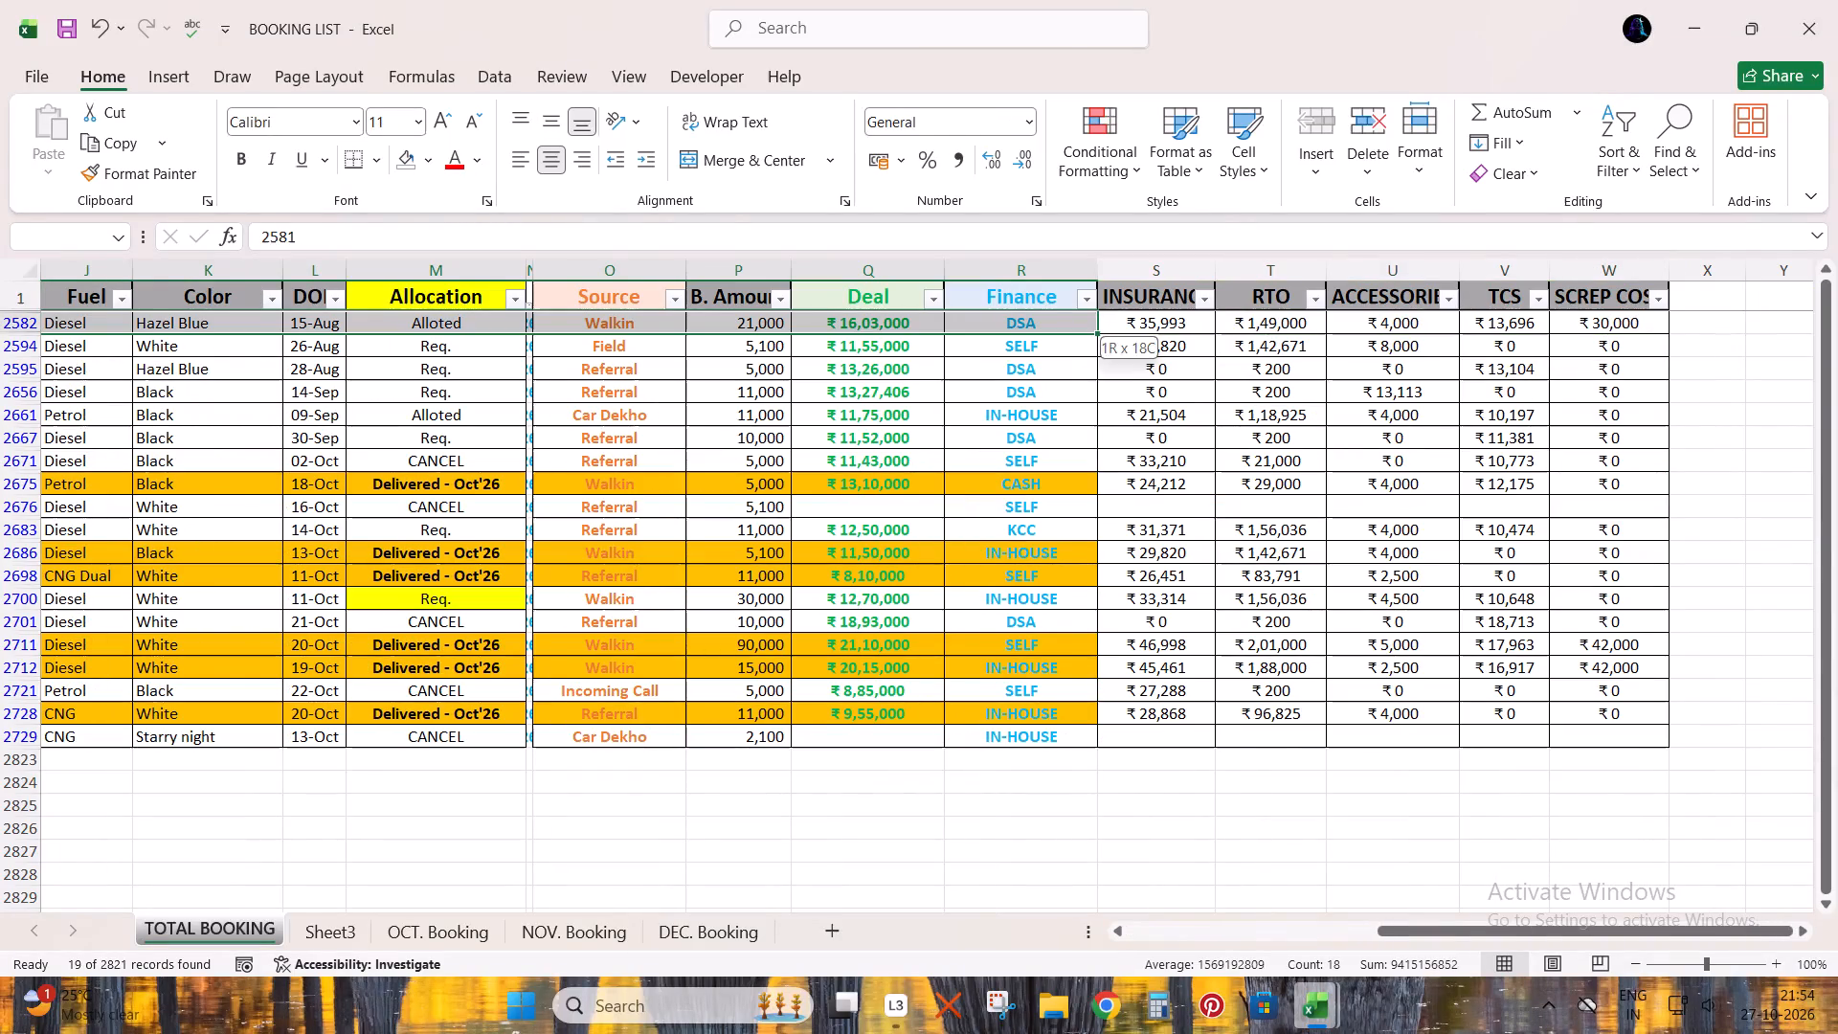
key("ctrl+shift+Down")
key("ctrl+c")
Switch to Book111 and paste the copied bookings over the existing Oct'26 - CF rows, starting at cell A95.
key("alt+Tab")
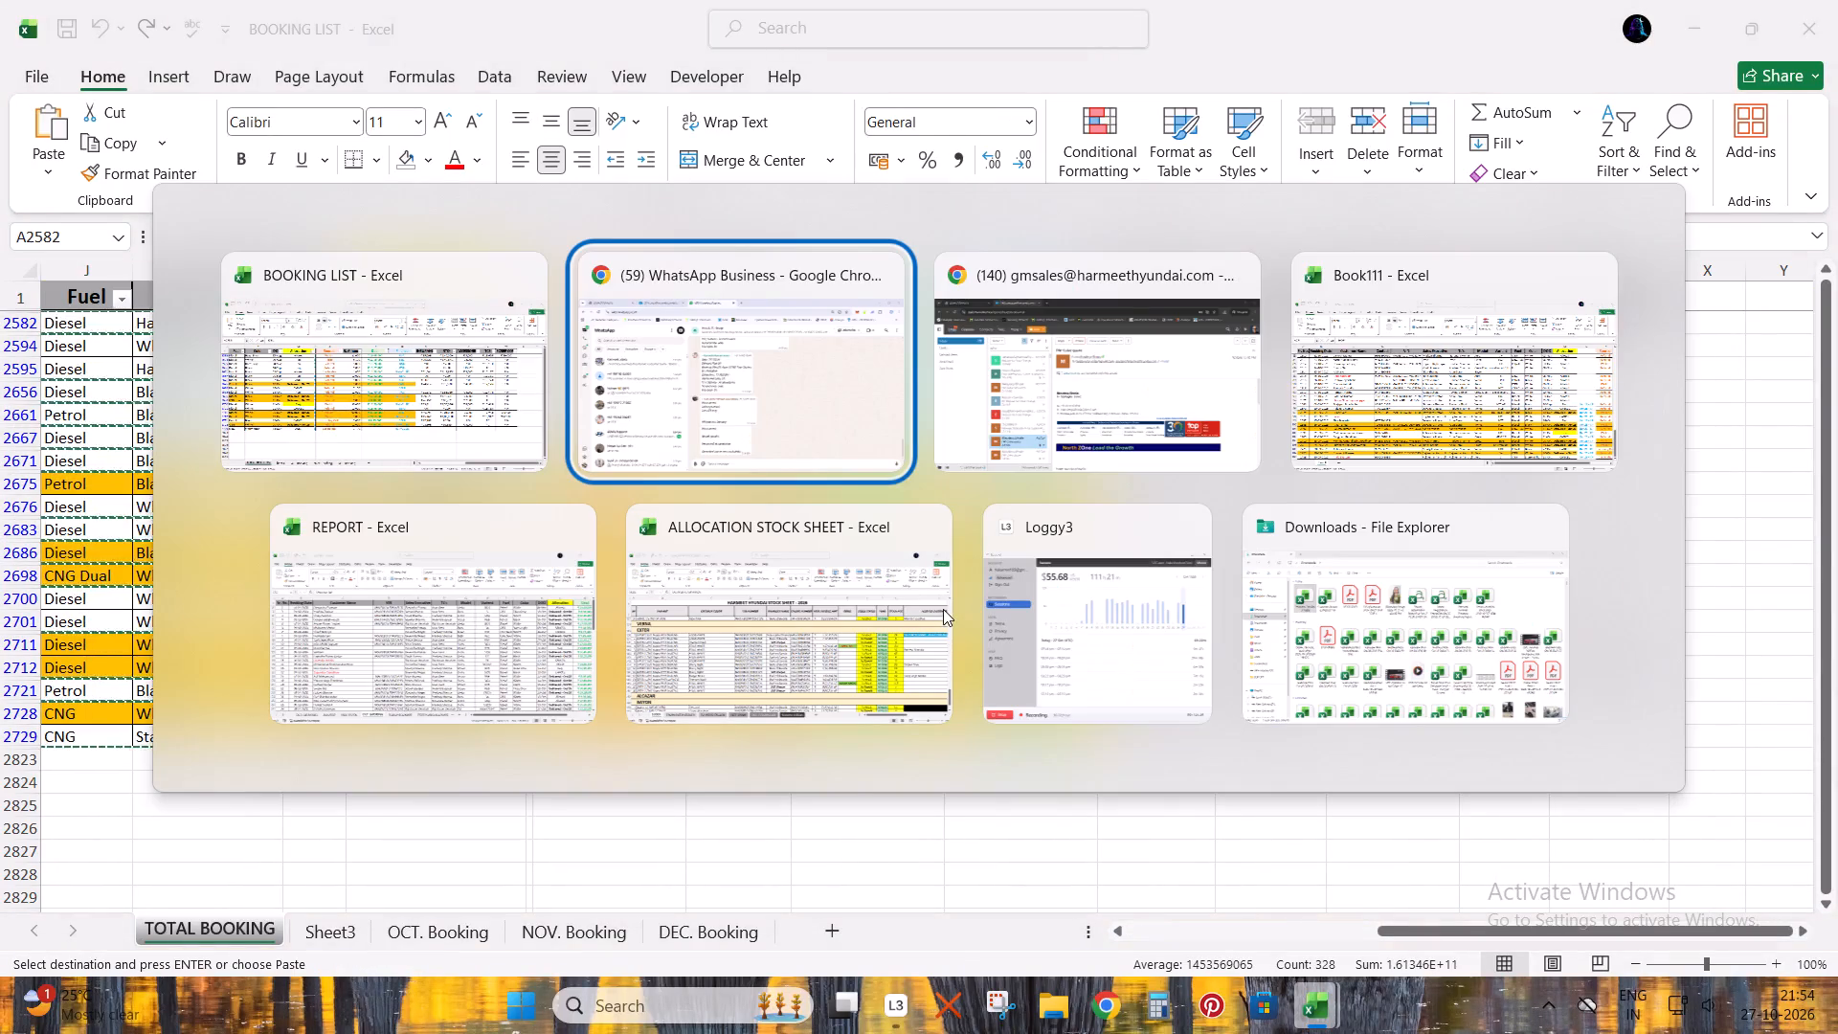
key("alt+Tab")
key("alt+Tab")
scroll(544, 747, "down", 2)
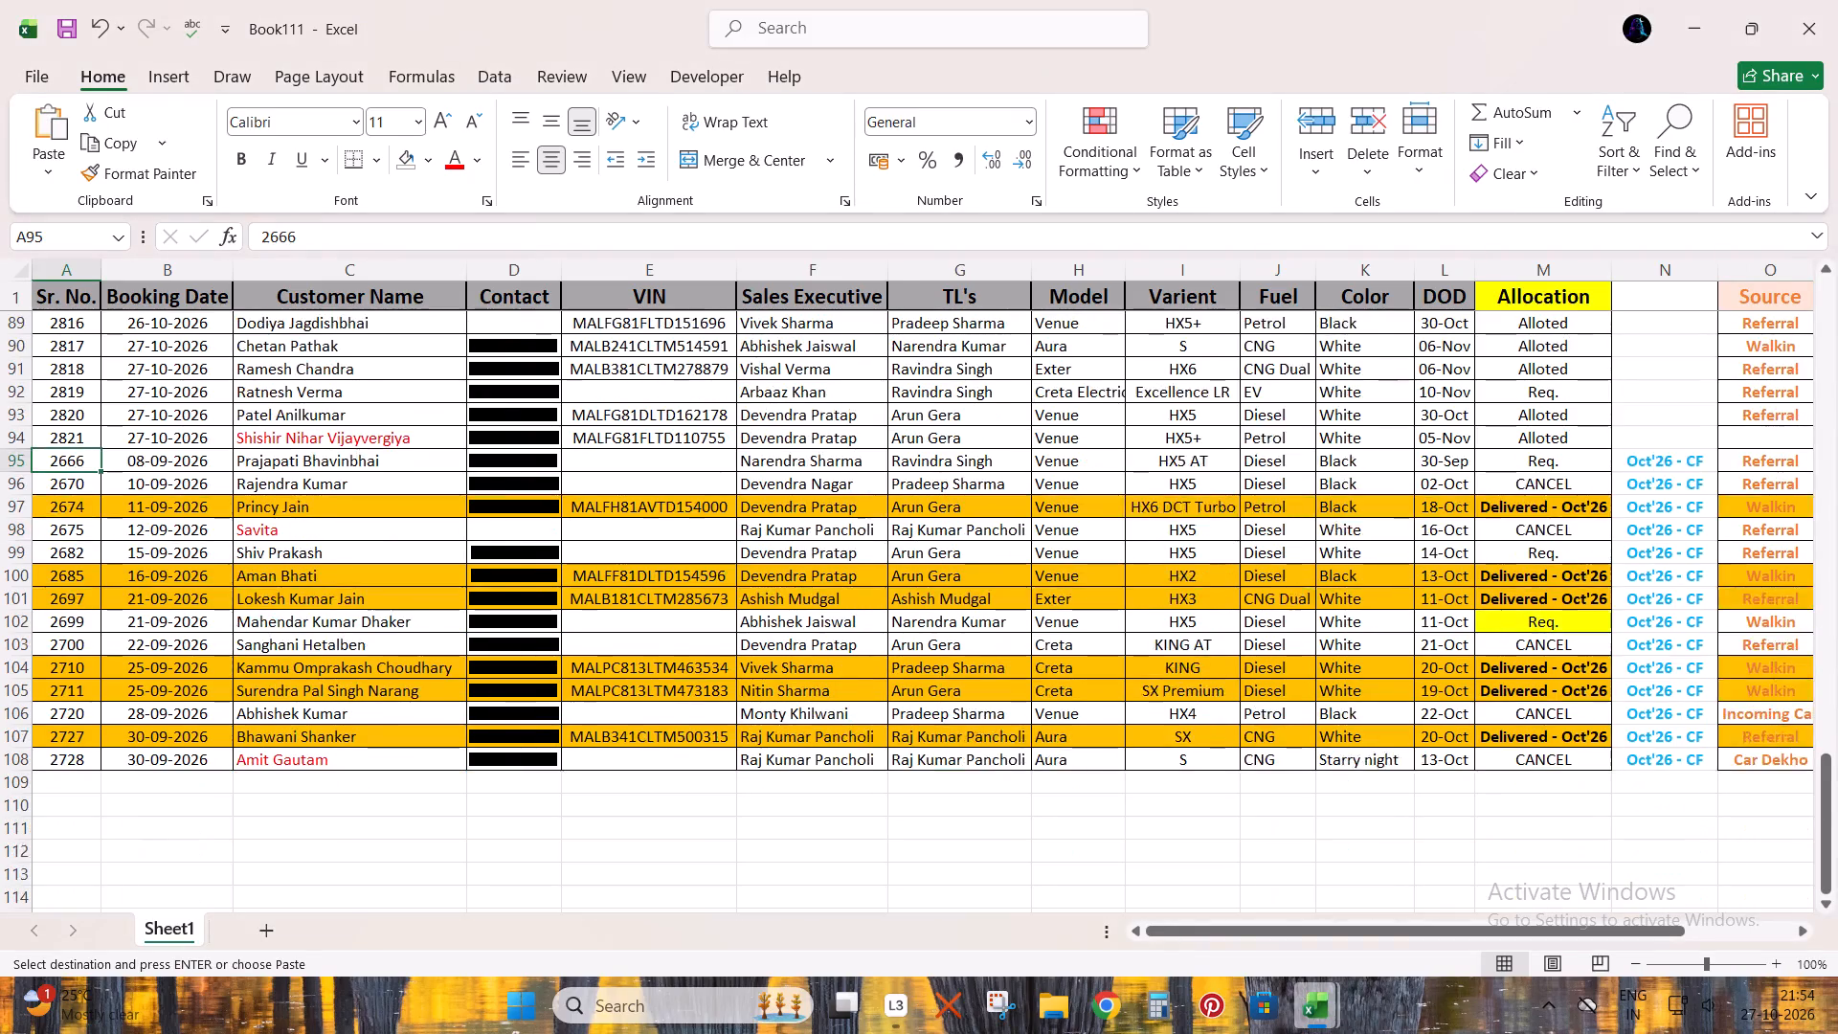
scroll(583, 767, "up", 1)
key("shift+space")
key("Right")
key("Left")
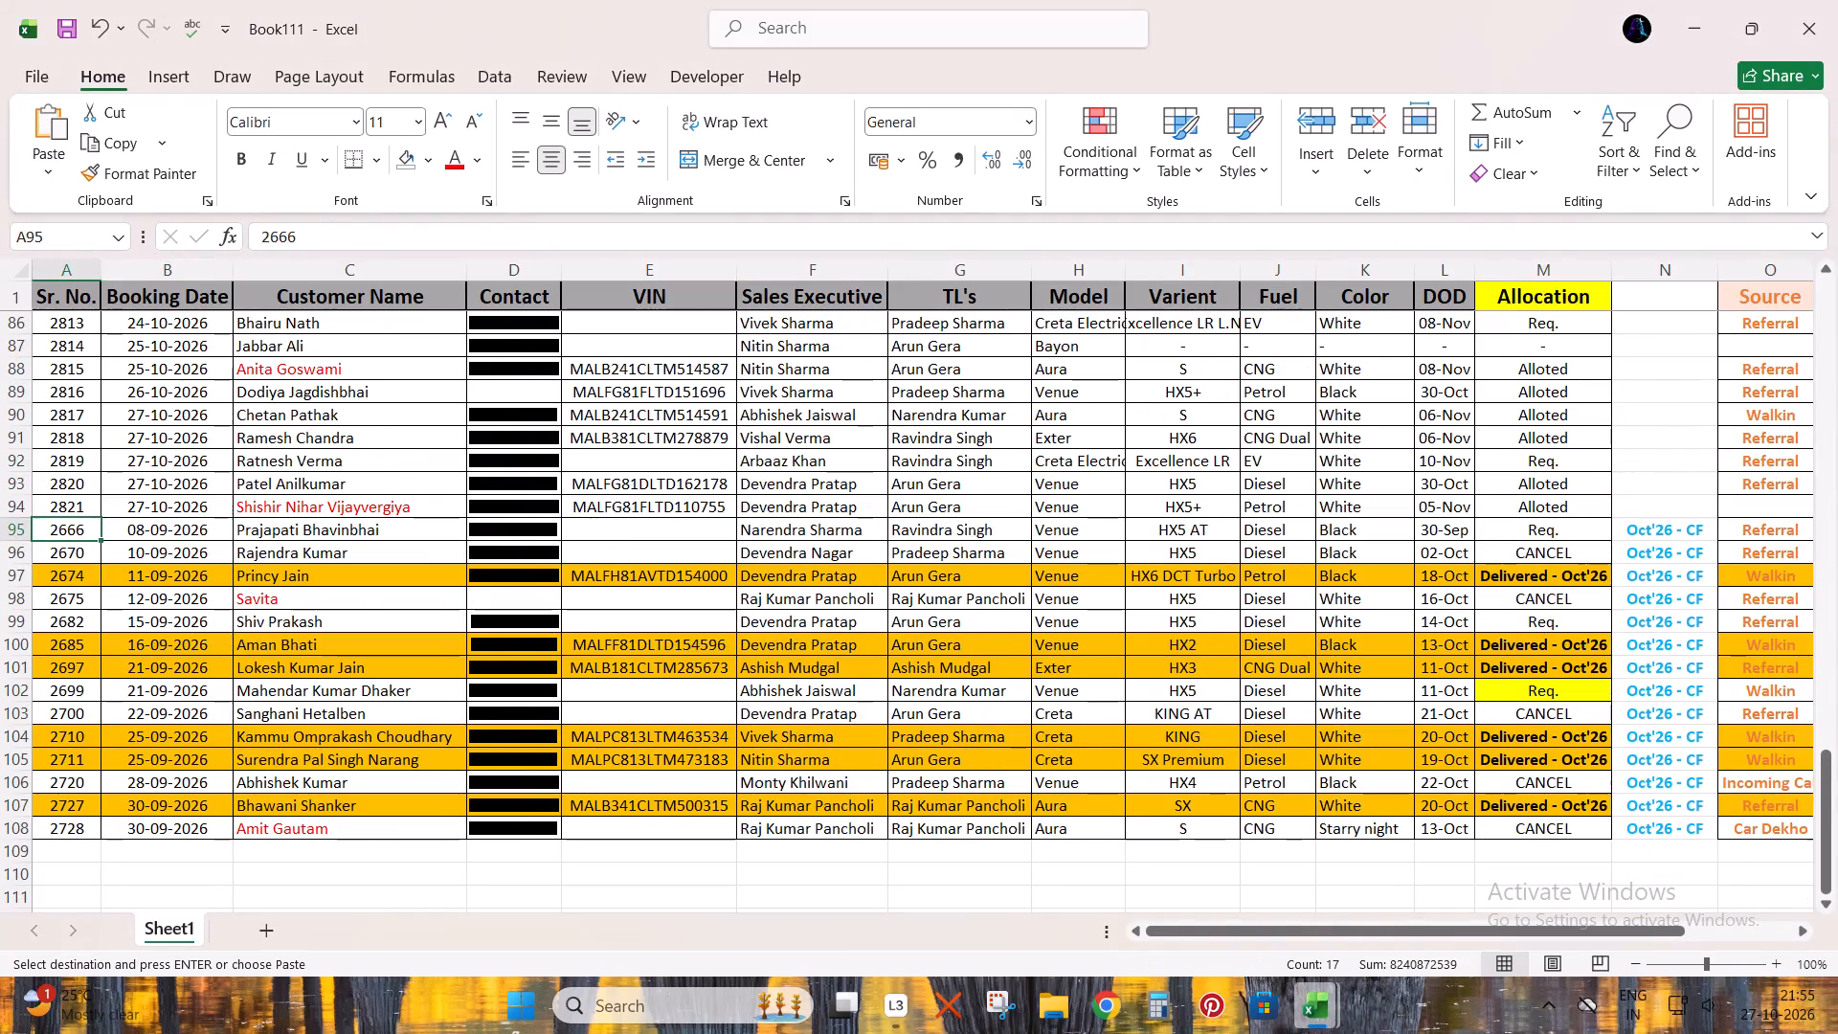
key("ctrl+v")
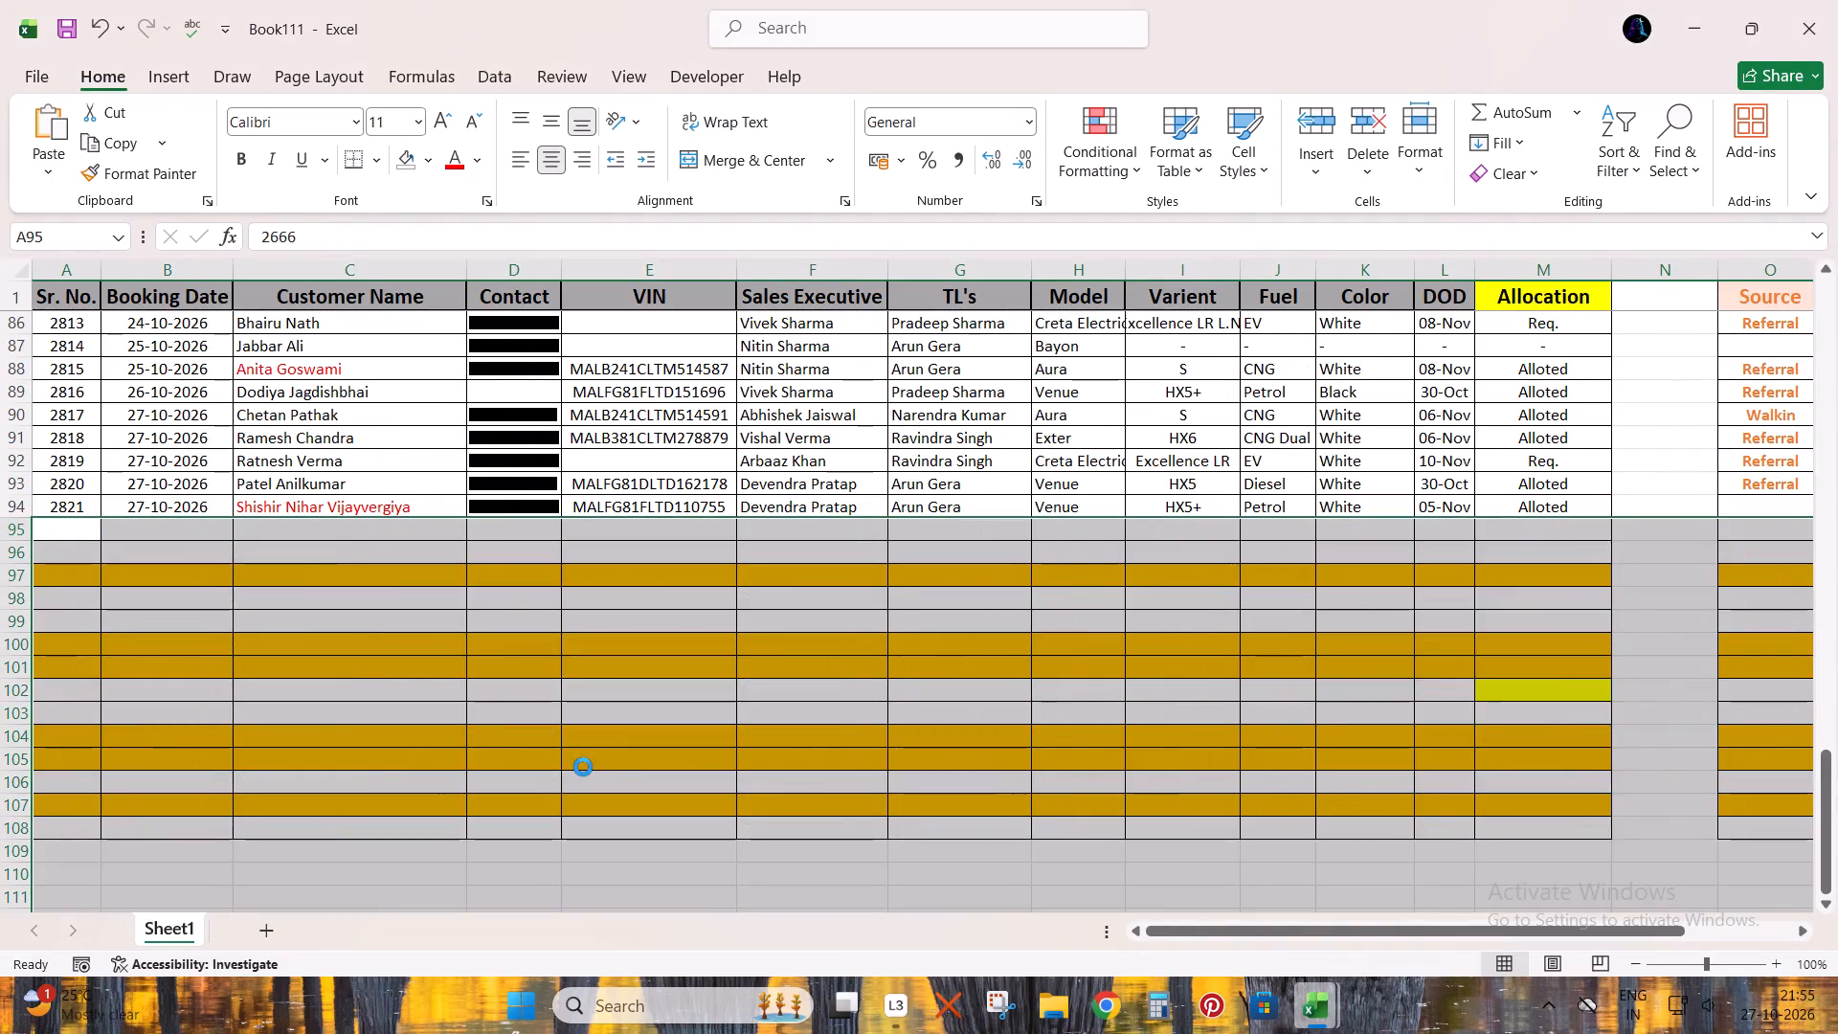